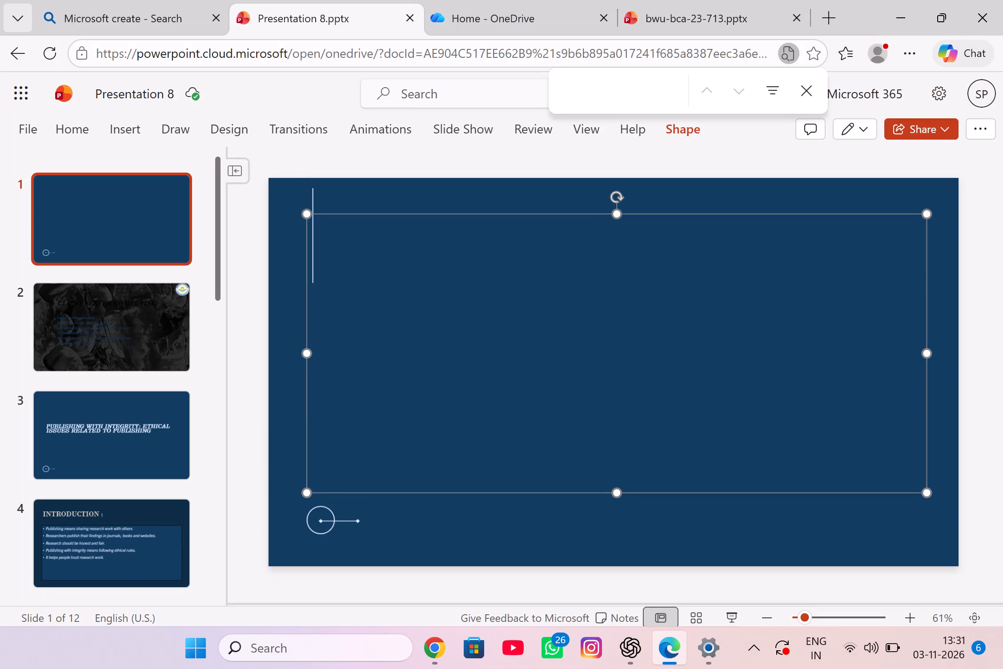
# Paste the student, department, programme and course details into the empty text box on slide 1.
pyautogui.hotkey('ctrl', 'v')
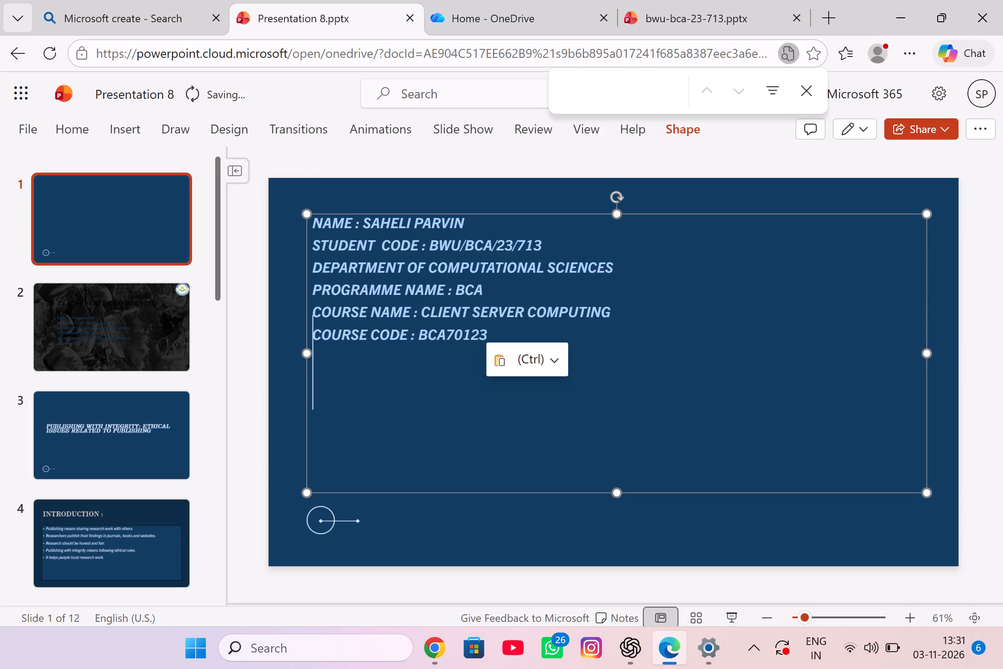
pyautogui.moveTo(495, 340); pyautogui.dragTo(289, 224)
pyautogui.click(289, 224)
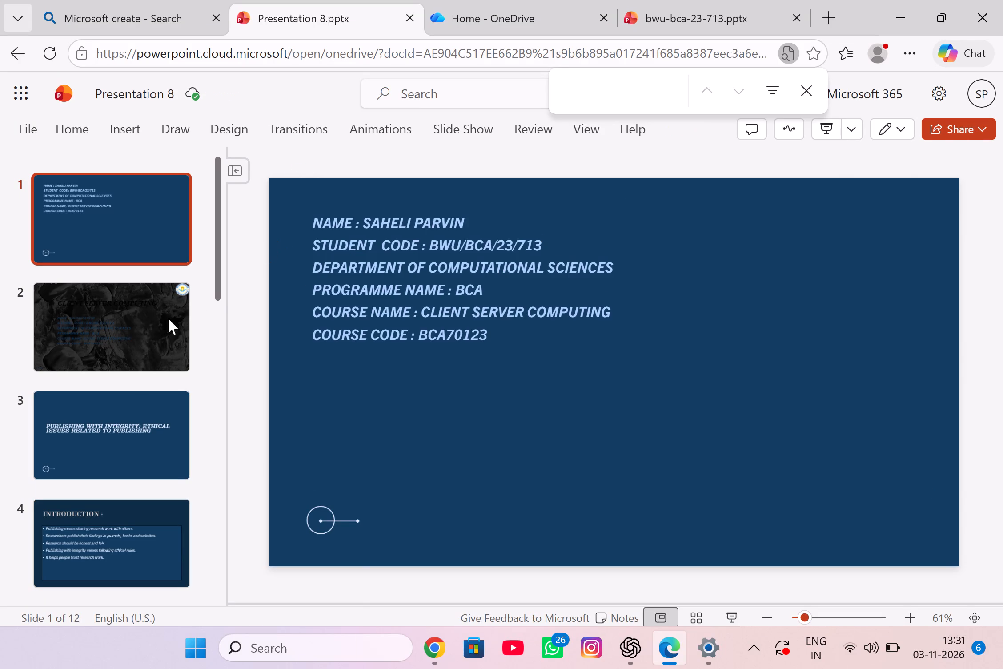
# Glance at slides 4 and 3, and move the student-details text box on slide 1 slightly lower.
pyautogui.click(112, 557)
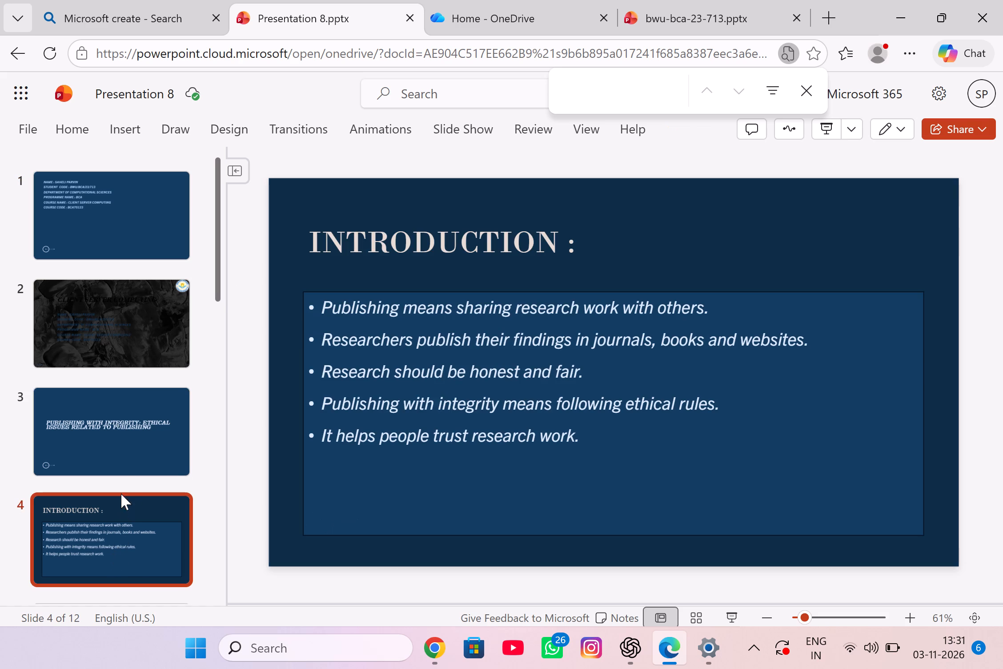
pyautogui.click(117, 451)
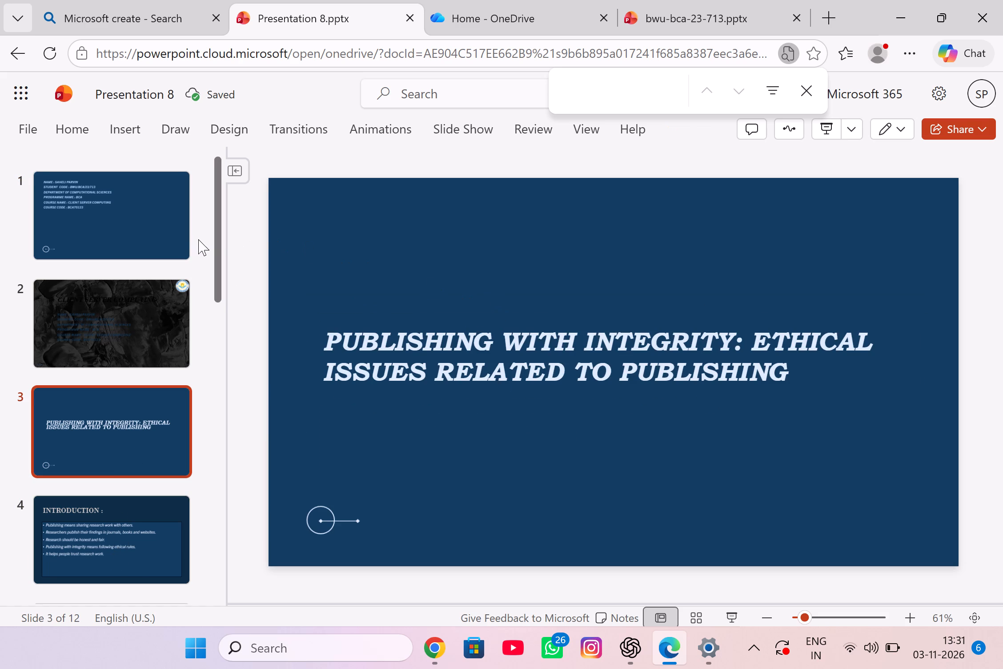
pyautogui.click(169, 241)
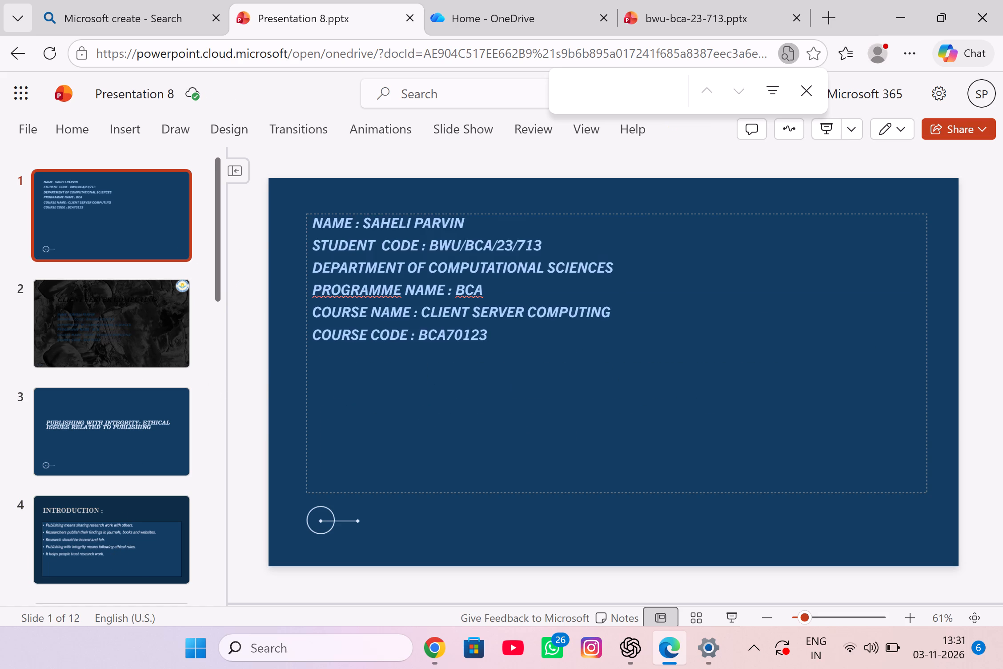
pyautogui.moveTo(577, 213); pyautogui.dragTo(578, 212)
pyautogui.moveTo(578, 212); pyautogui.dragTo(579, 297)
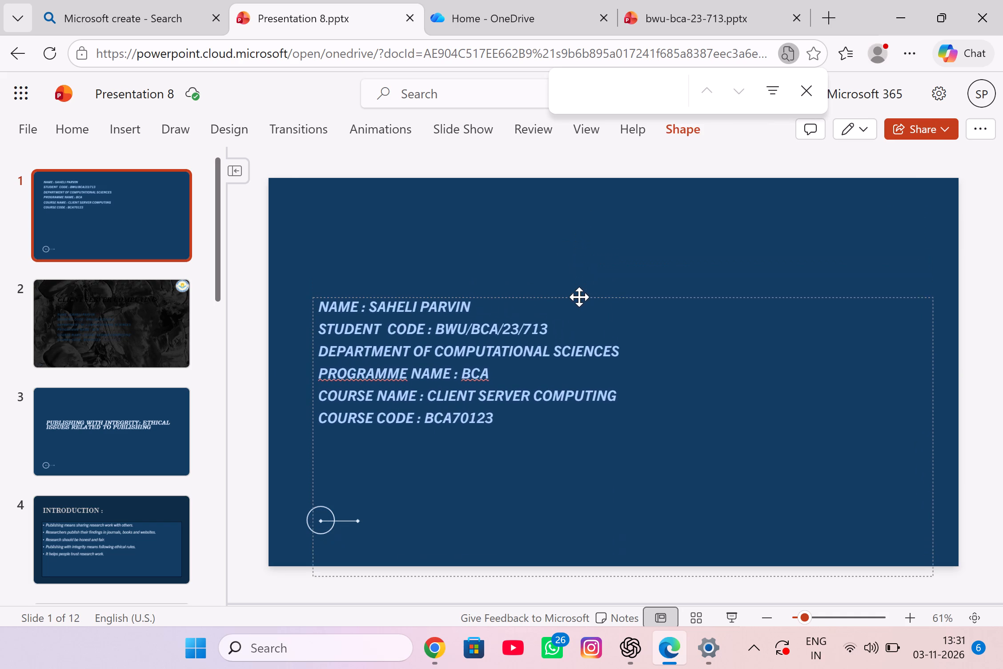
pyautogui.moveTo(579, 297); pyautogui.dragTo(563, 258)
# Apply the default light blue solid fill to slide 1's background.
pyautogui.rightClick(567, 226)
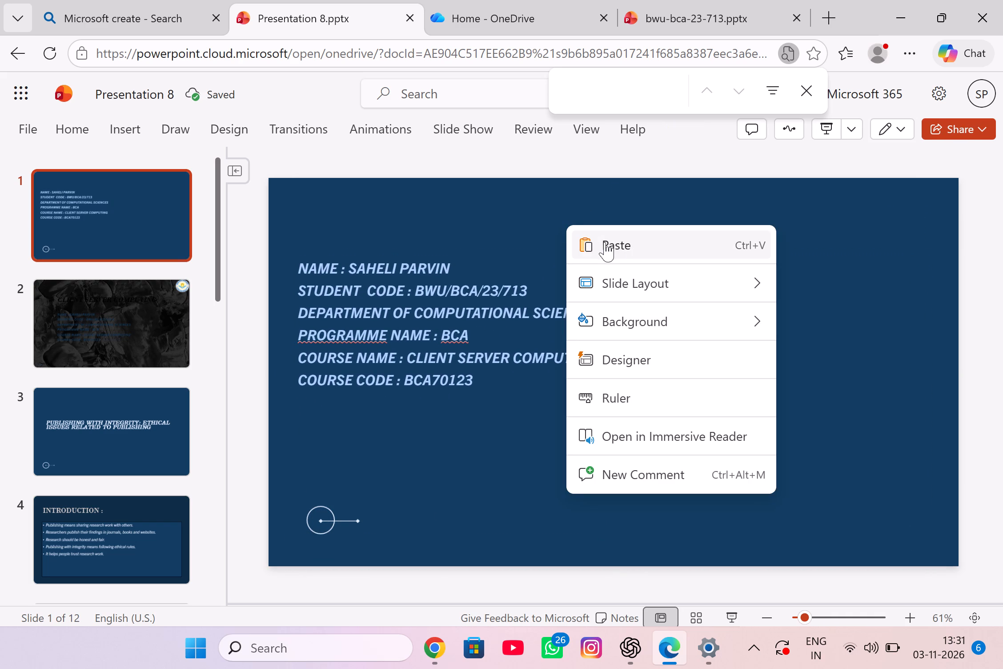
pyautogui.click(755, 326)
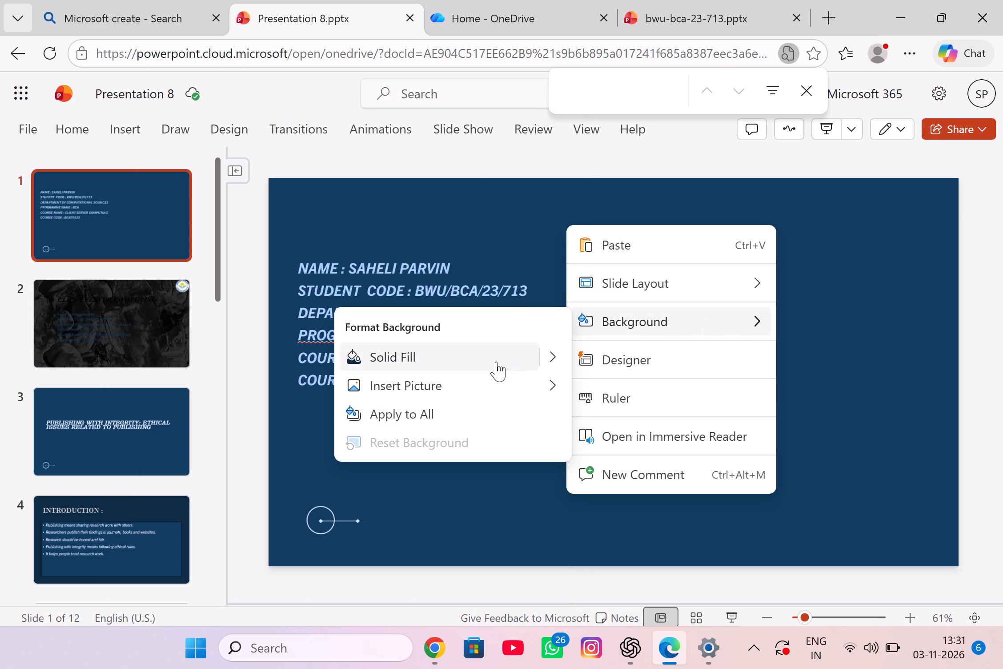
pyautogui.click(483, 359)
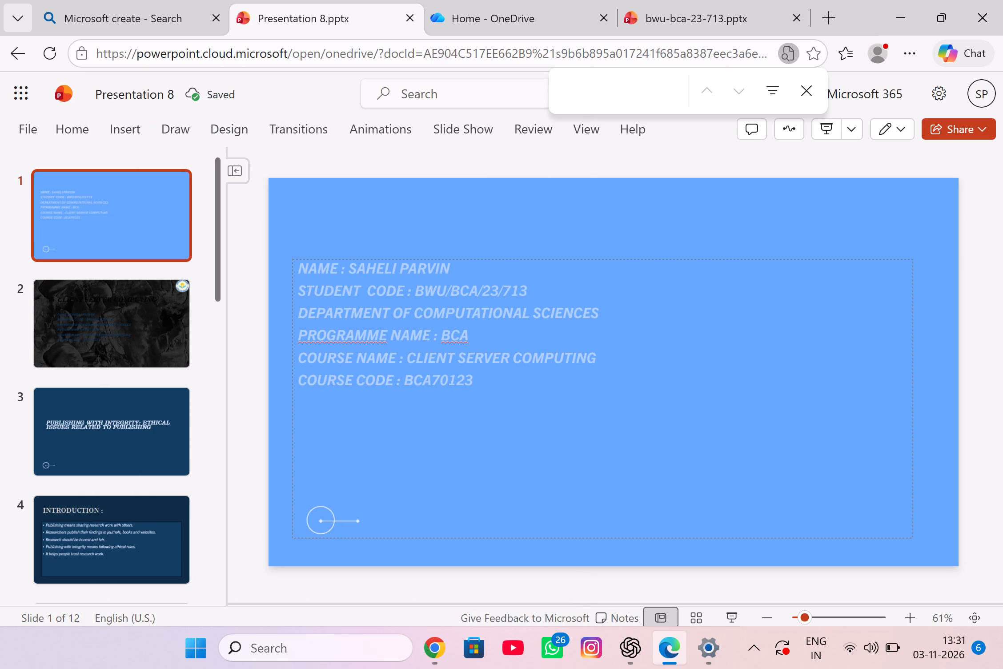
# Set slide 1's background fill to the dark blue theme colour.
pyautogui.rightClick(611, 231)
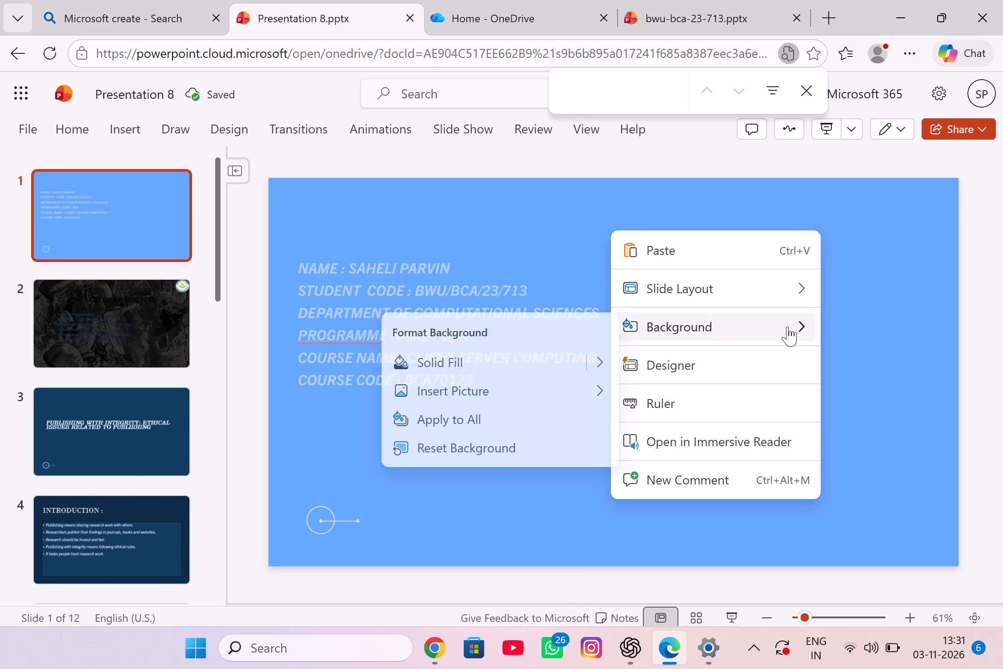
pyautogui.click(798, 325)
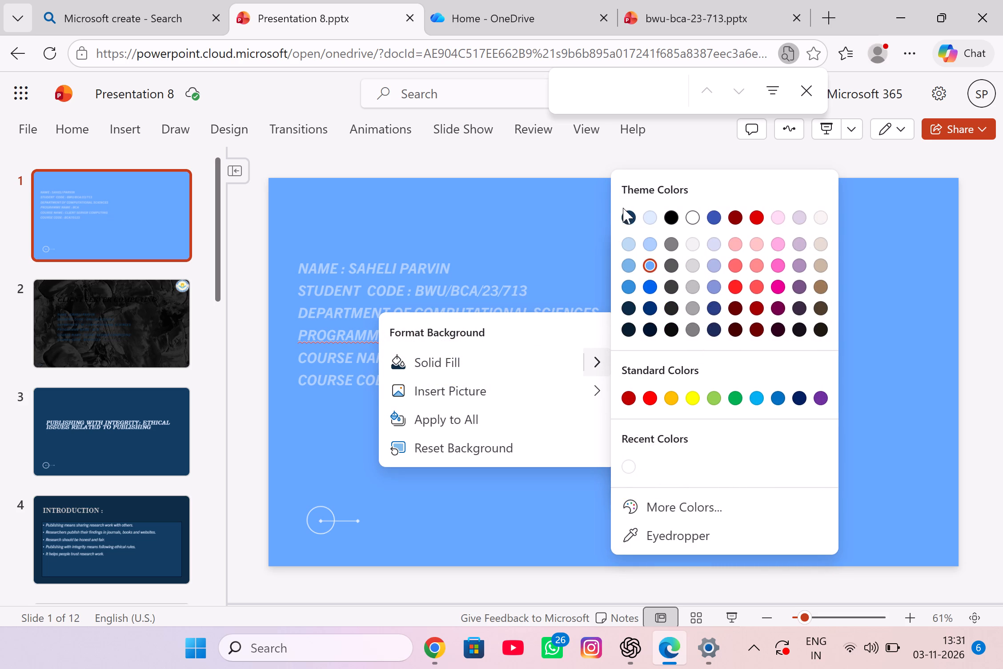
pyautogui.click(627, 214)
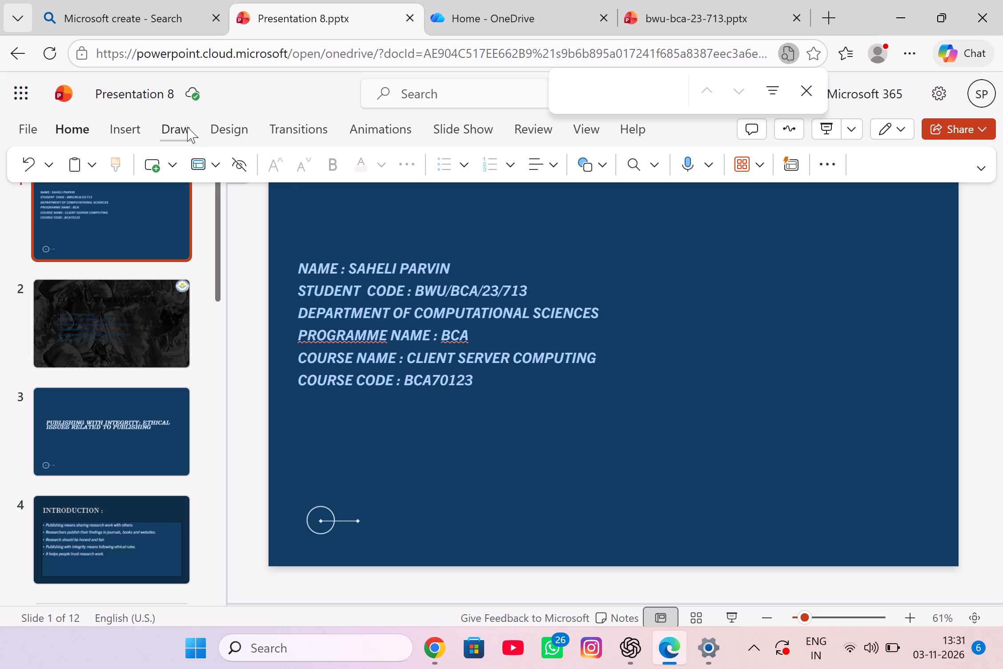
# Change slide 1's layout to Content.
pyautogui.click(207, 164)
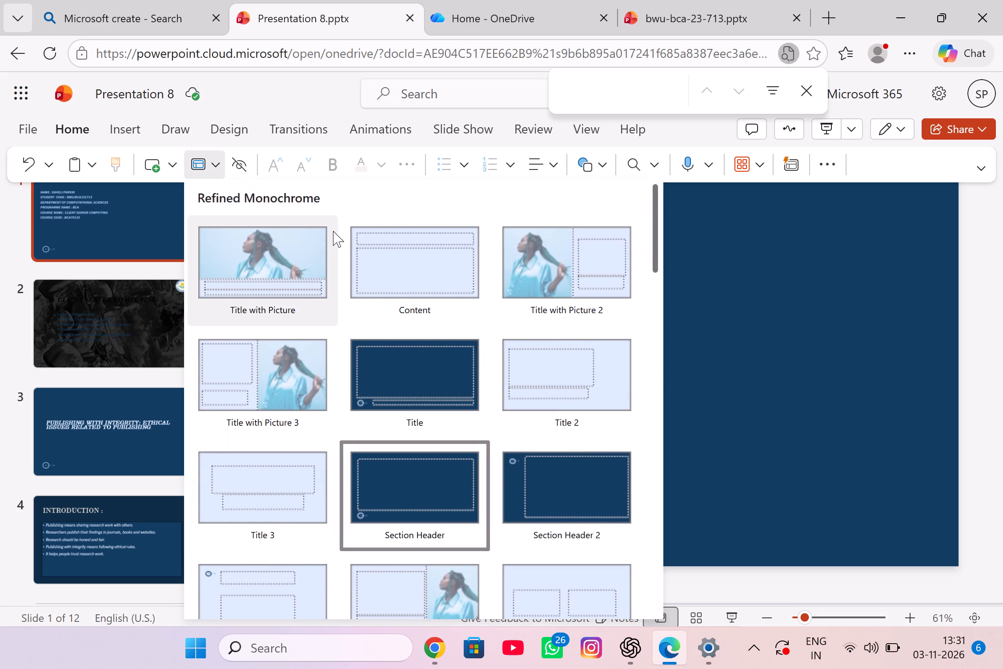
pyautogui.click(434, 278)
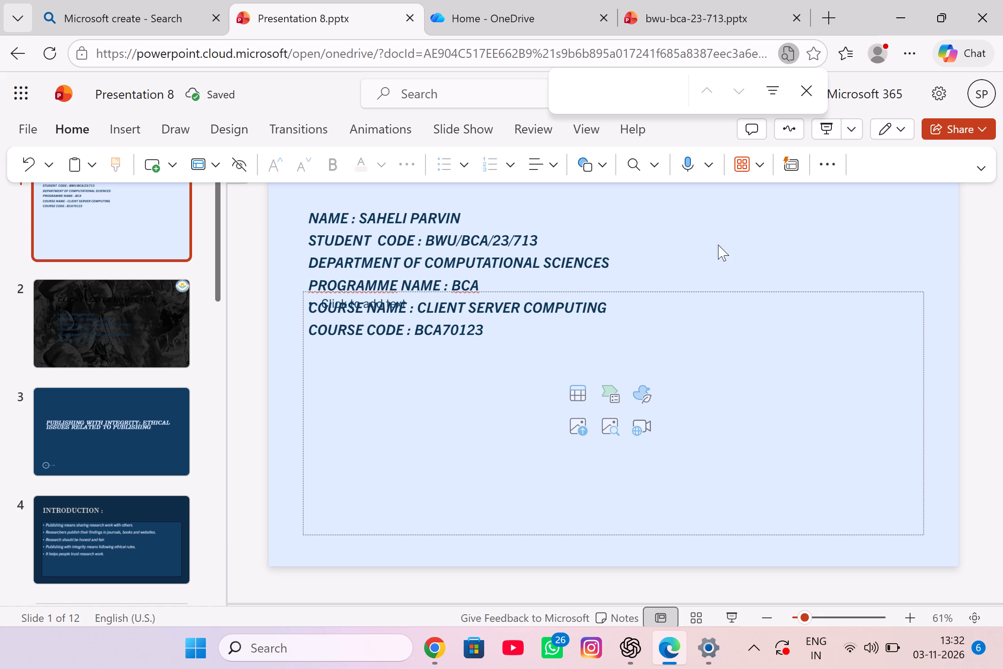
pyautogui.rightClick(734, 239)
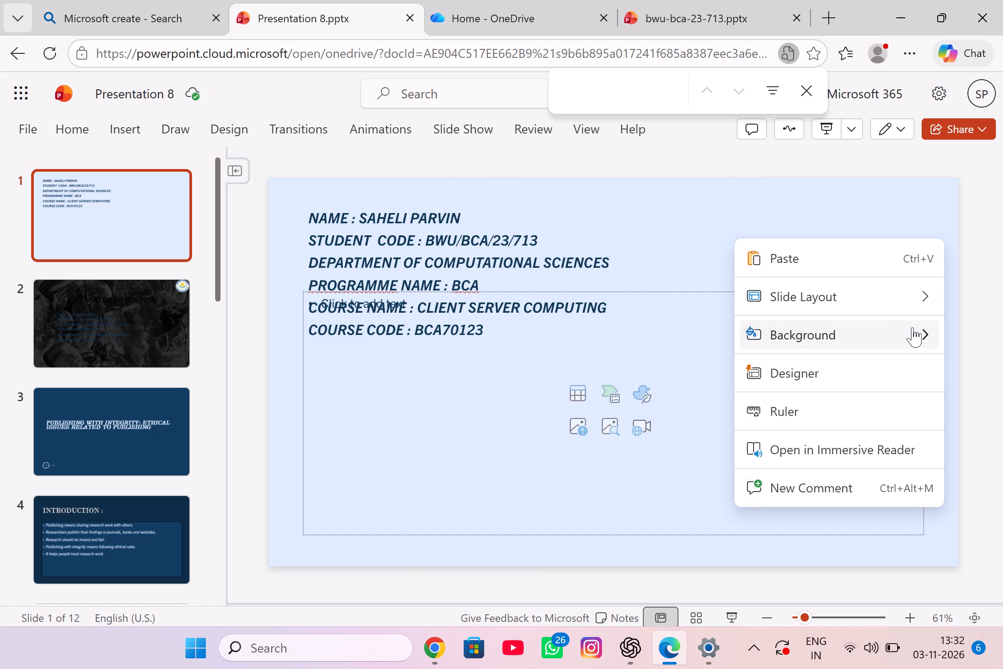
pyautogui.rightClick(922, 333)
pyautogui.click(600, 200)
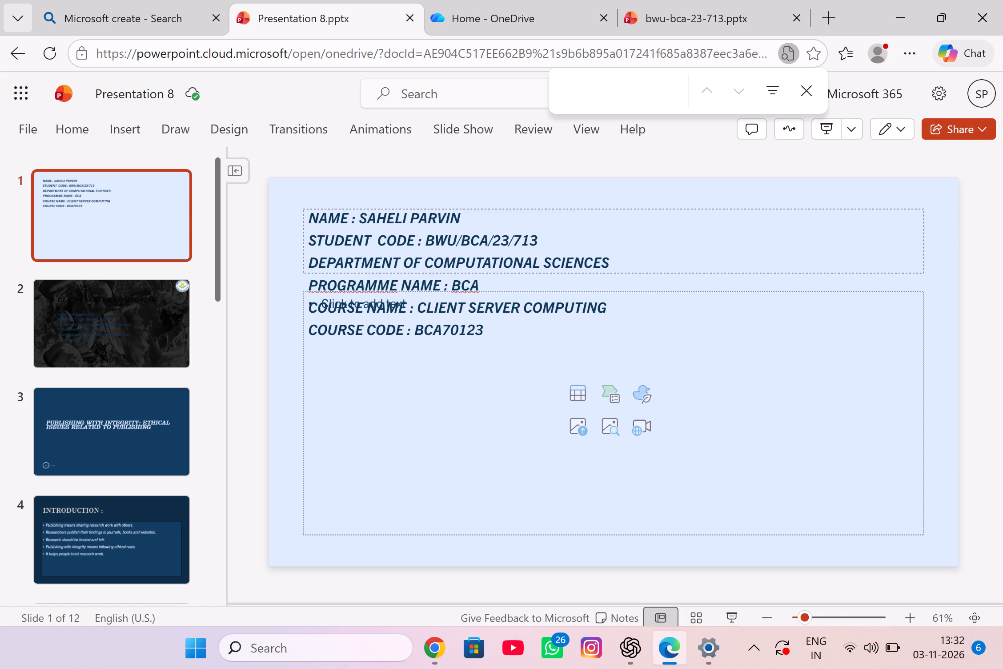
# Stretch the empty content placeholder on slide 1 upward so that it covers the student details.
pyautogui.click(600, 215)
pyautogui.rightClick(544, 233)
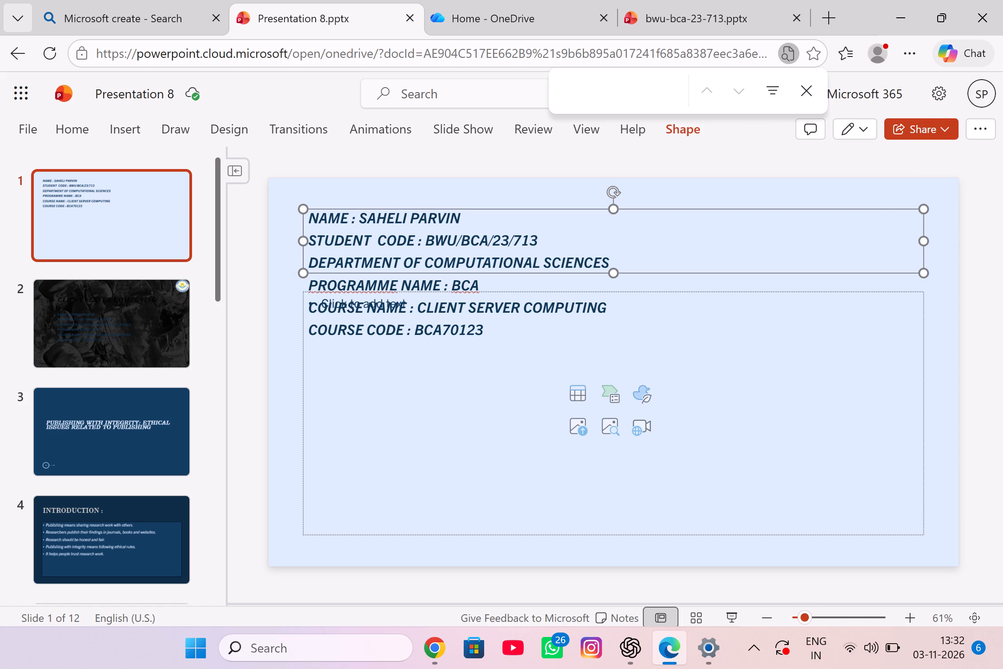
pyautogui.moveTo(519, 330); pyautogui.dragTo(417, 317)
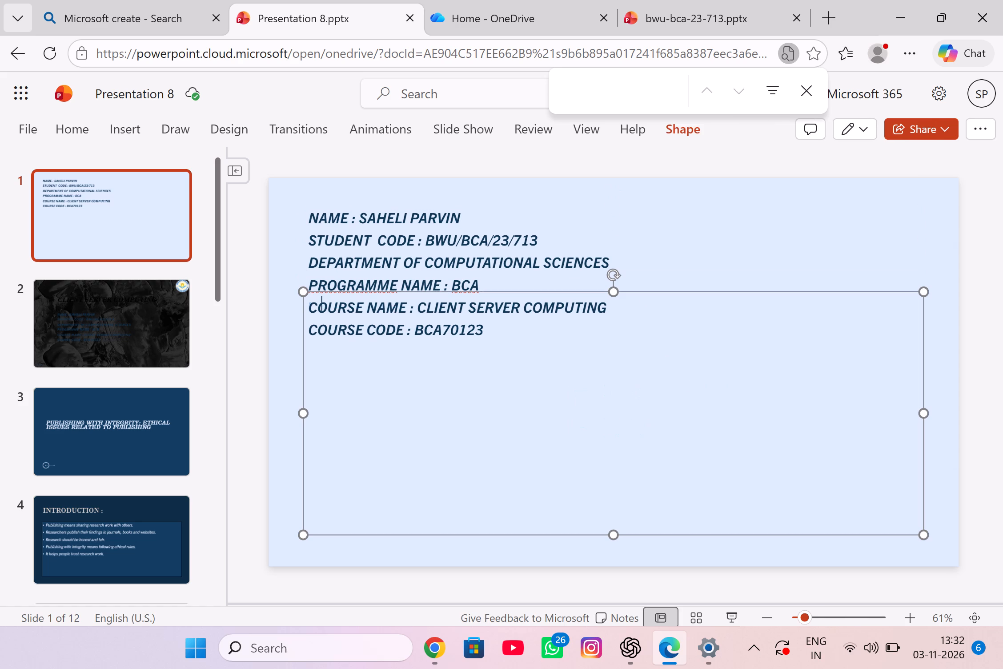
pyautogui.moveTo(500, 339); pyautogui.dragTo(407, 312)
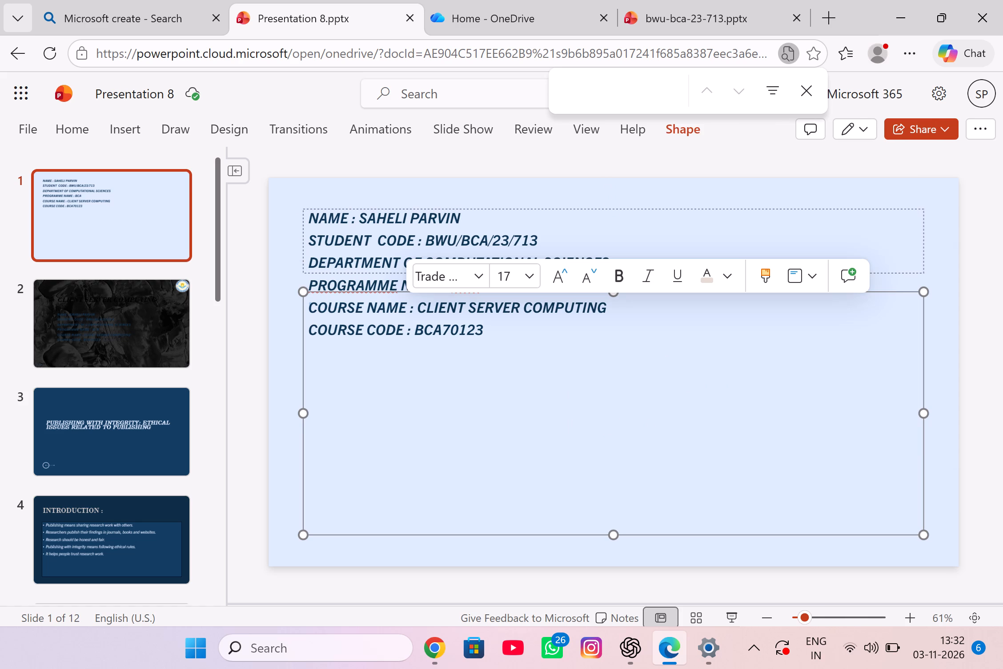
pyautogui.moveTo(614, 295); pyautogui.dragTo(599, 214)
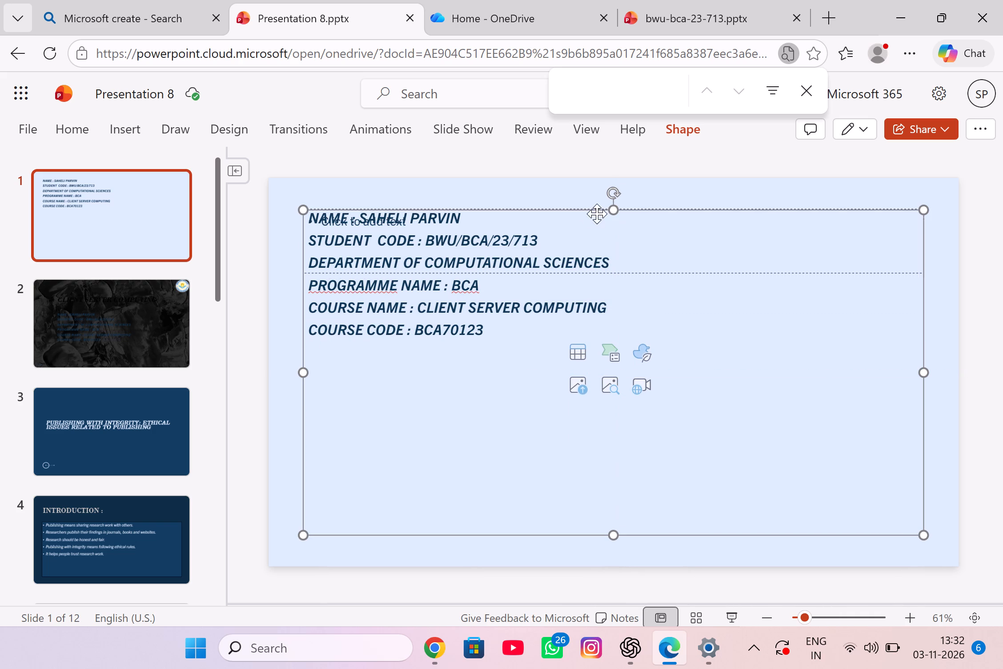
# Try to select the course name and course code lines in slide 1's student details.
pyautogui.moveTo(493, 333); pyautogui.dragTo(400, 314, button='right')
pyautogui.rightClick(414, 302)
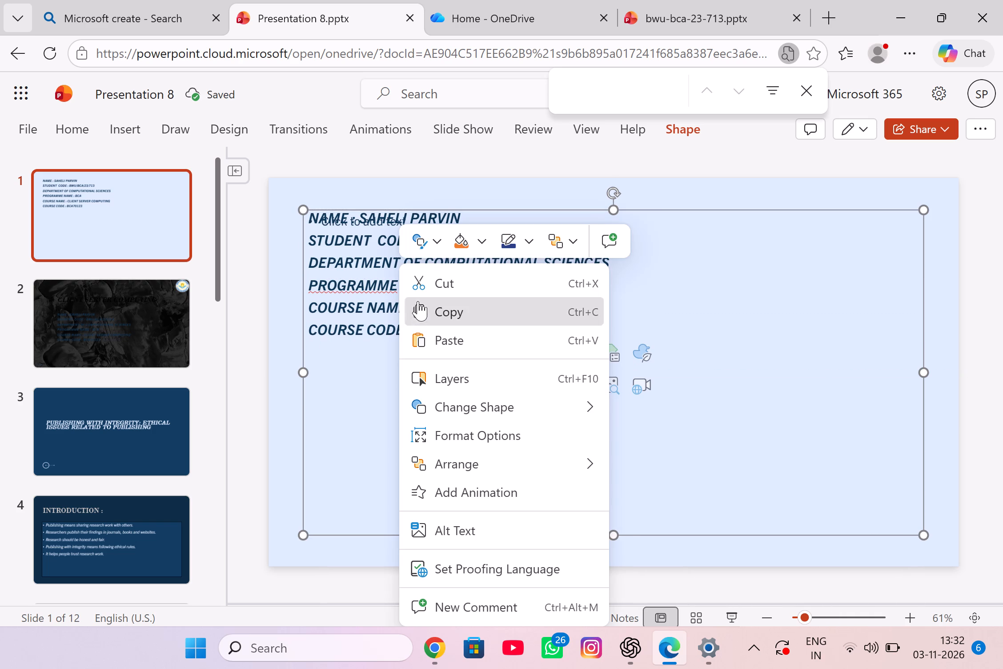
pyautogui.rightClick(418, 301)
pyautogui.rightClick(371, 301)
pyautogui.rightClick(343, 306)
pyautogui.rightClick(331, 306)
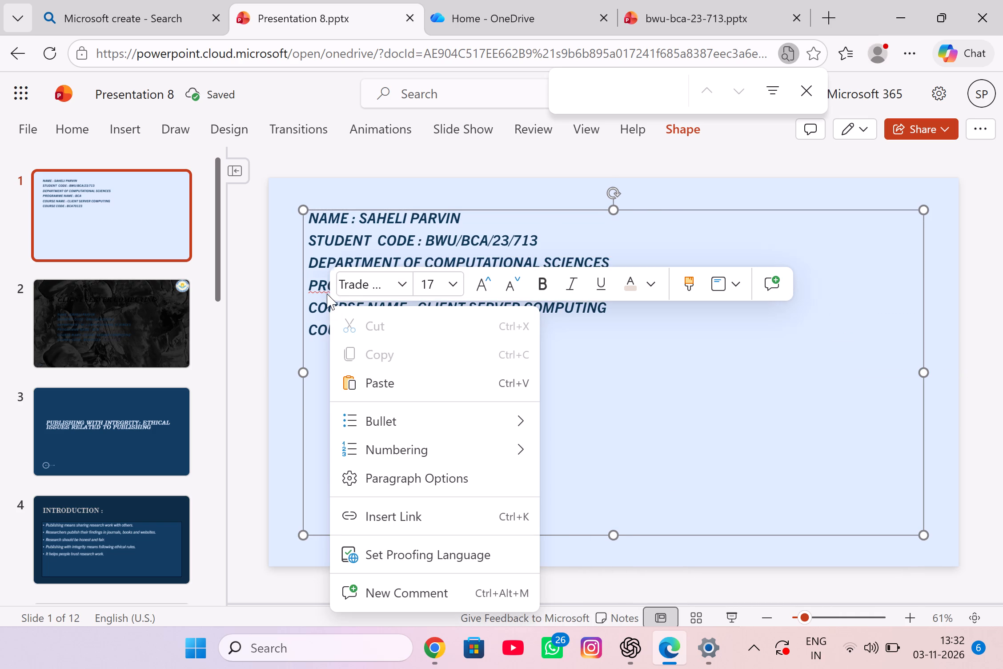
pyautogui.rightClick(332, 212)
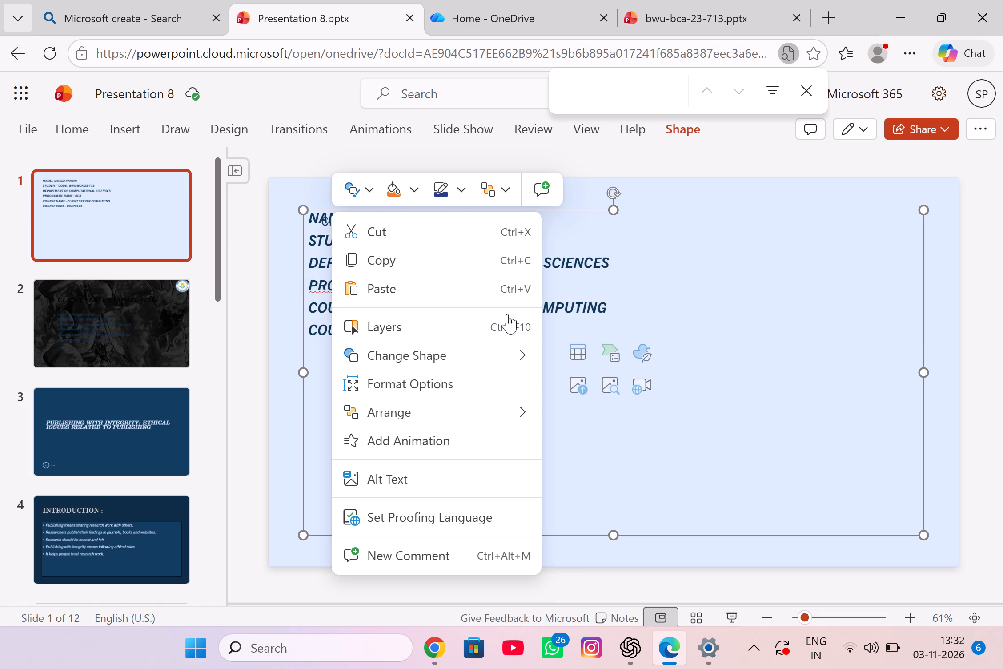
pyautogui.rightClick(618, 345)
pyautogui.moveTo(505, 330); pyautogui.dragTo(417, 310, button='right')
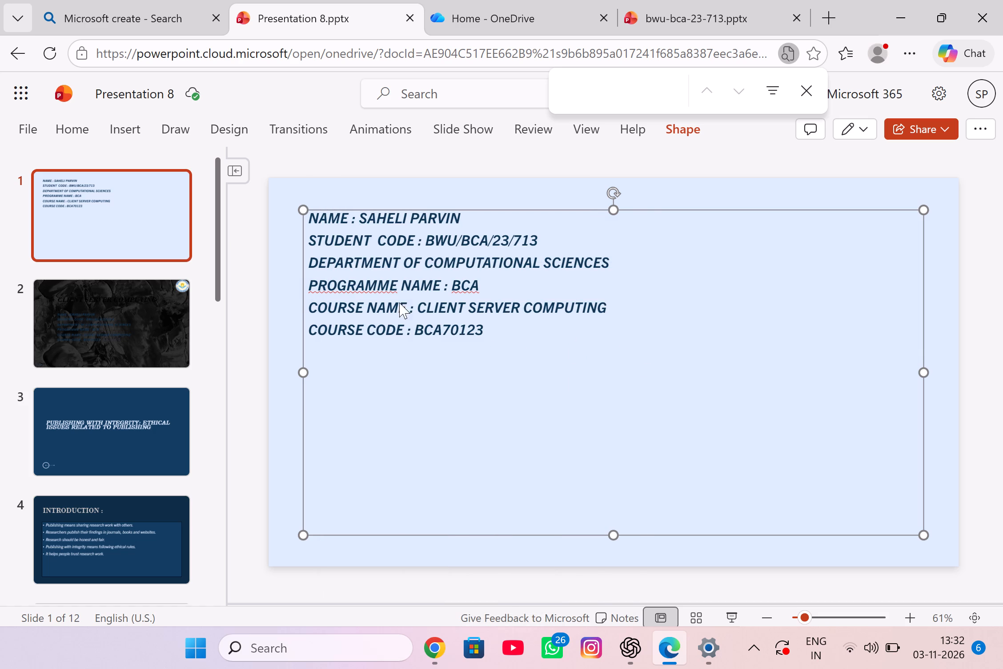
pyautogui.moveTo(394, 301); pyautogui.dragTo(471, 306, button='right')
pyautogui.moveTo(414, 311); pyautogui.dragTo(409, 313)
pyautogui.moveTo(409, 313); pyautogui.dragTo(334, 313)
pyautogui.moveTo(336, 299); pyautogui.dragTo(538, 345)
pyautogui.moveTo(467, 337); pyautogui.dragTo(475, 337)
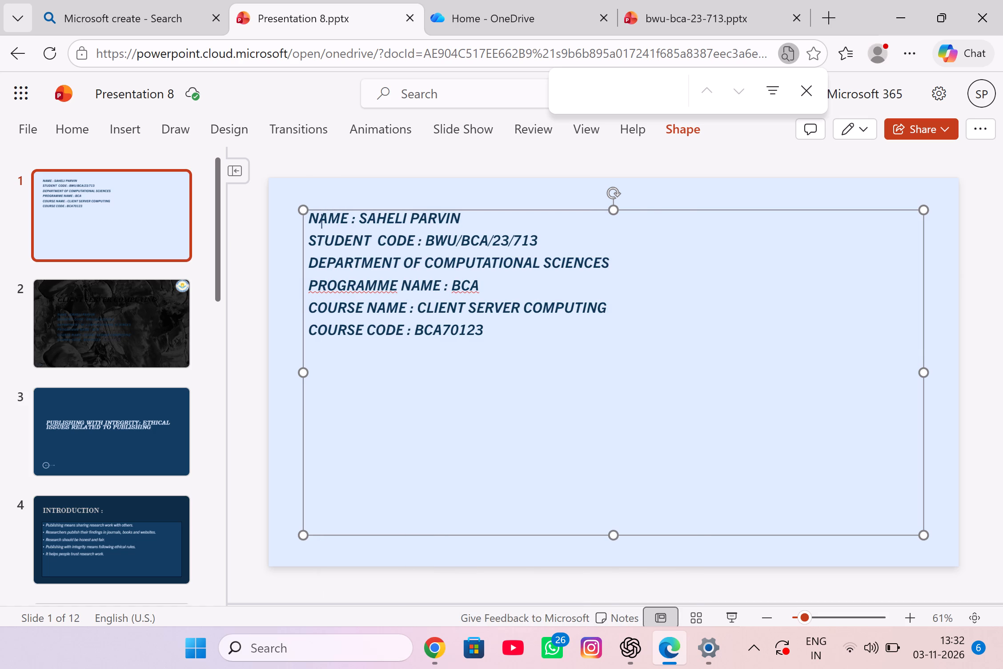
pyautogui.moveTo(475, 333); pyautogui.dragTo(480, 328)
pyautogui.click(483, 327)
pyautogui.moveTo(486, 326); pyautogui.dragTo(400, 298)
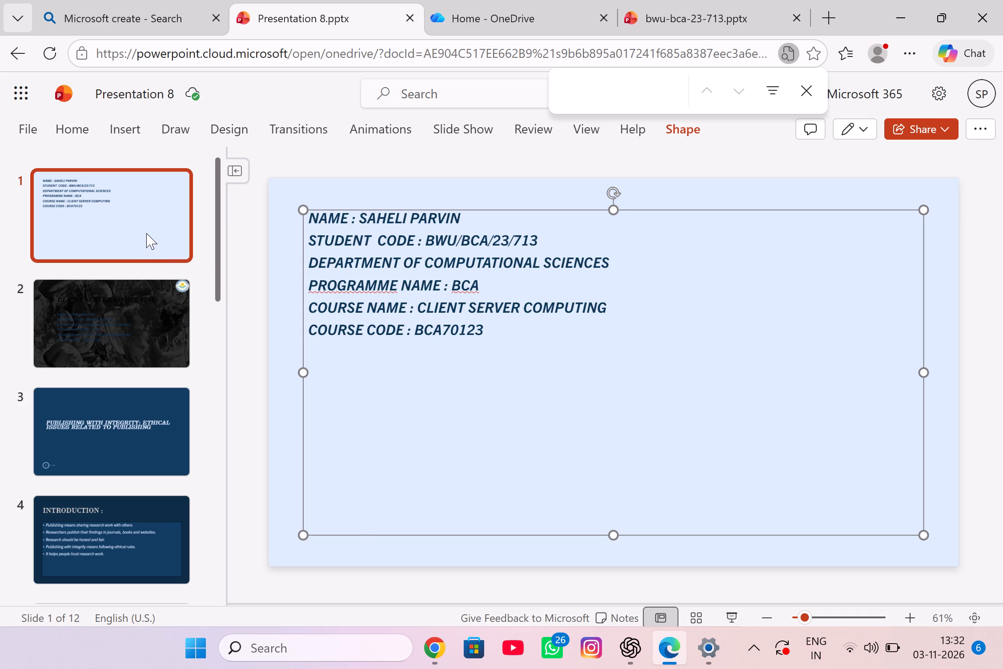
# Delete slide 1, the separate slide holding only the pasted student details.
pyautogui.rightClick(146, 233)
pyautogui.click(198, 221)
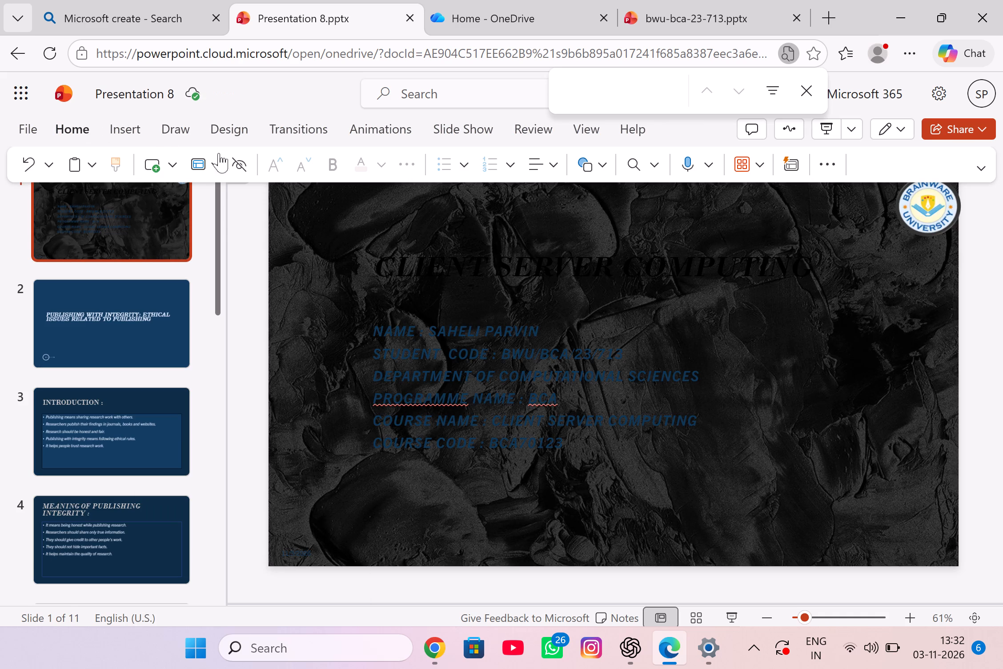
# Change the layout of the Client Server Computing title slide to Content.
pyautogui.click(215, 164)
pyautogui.click(419, 276)
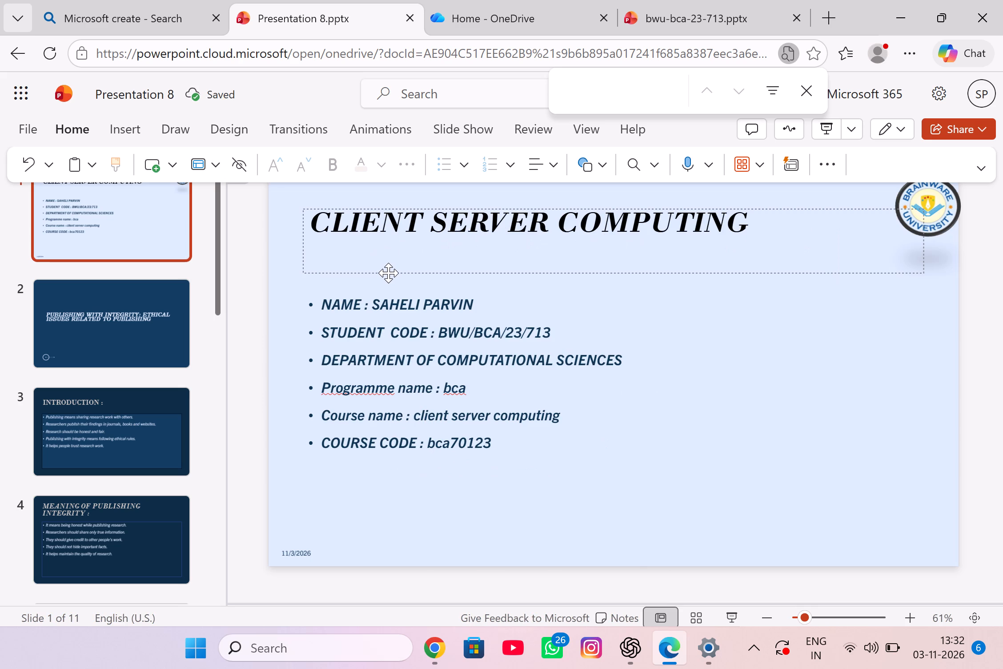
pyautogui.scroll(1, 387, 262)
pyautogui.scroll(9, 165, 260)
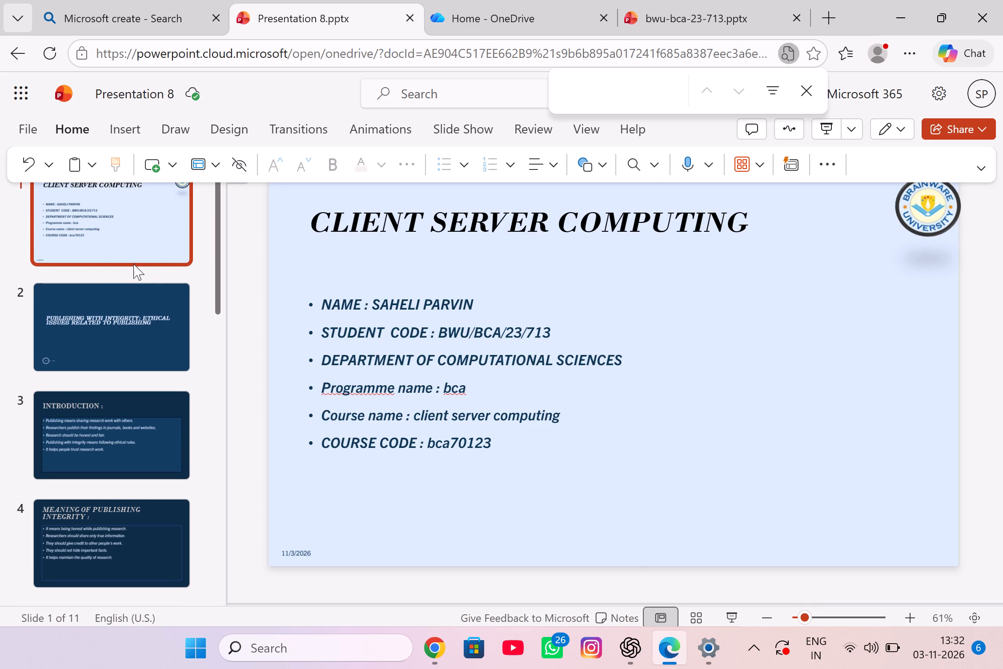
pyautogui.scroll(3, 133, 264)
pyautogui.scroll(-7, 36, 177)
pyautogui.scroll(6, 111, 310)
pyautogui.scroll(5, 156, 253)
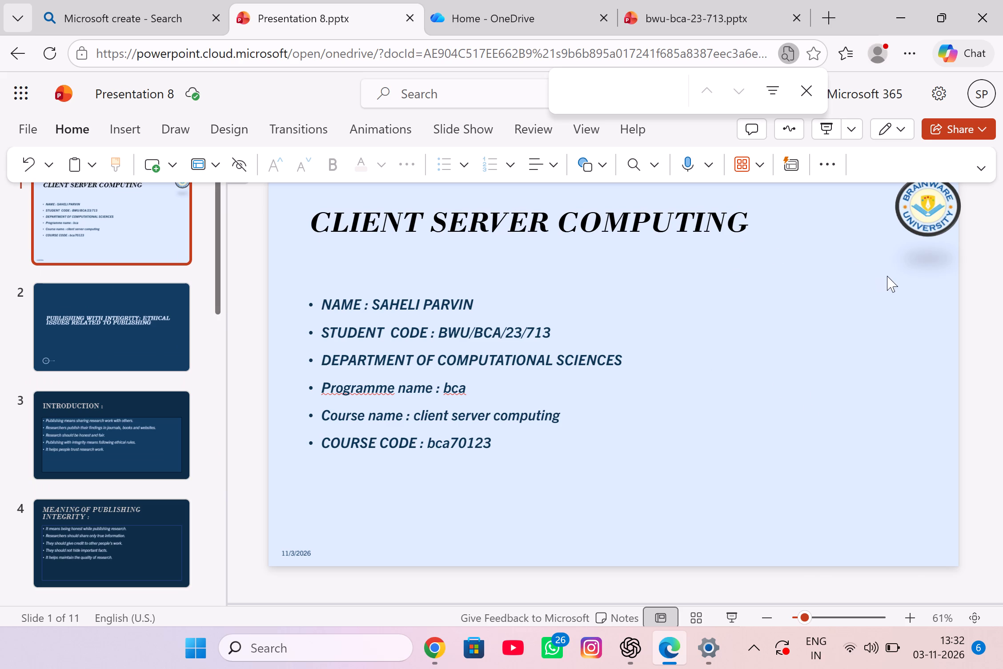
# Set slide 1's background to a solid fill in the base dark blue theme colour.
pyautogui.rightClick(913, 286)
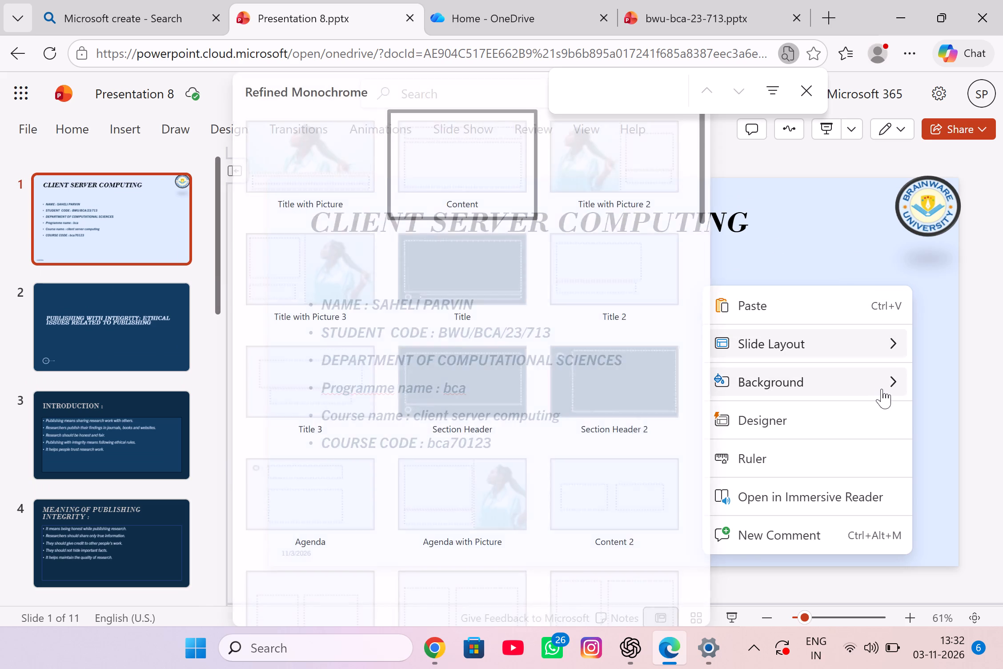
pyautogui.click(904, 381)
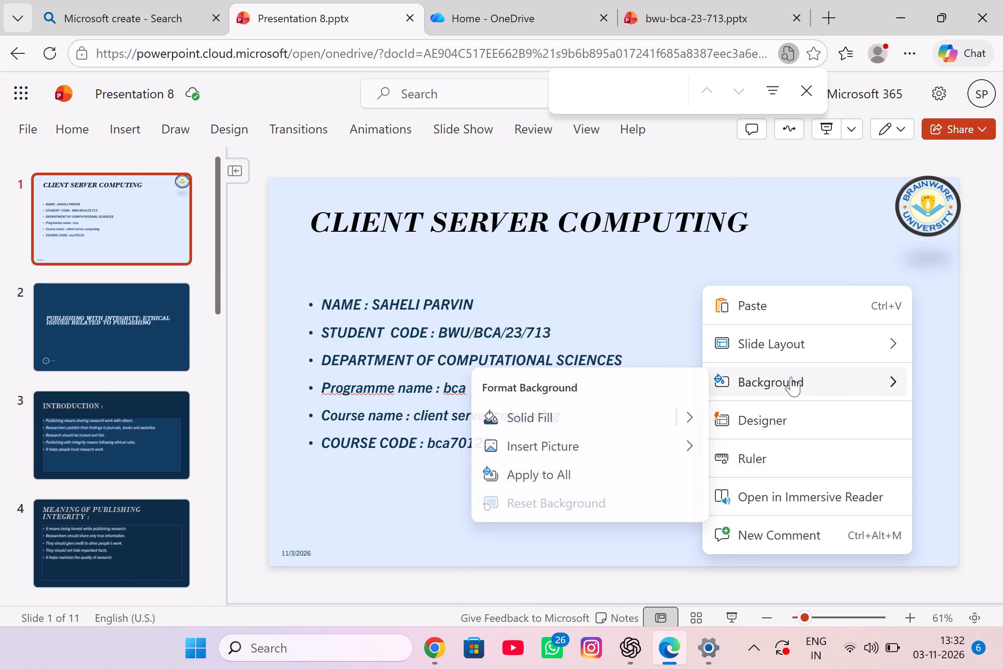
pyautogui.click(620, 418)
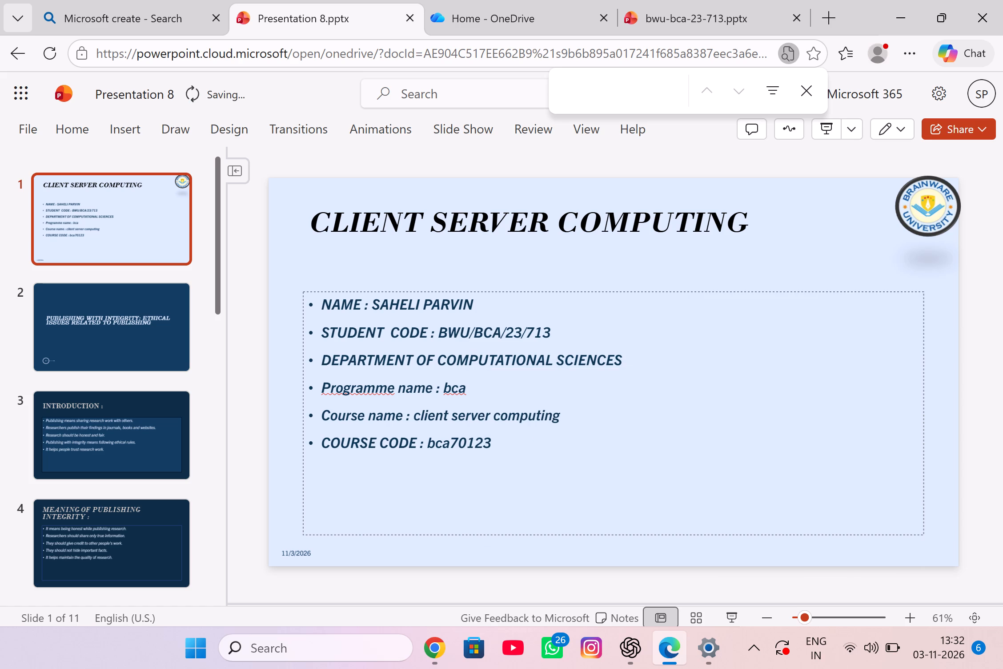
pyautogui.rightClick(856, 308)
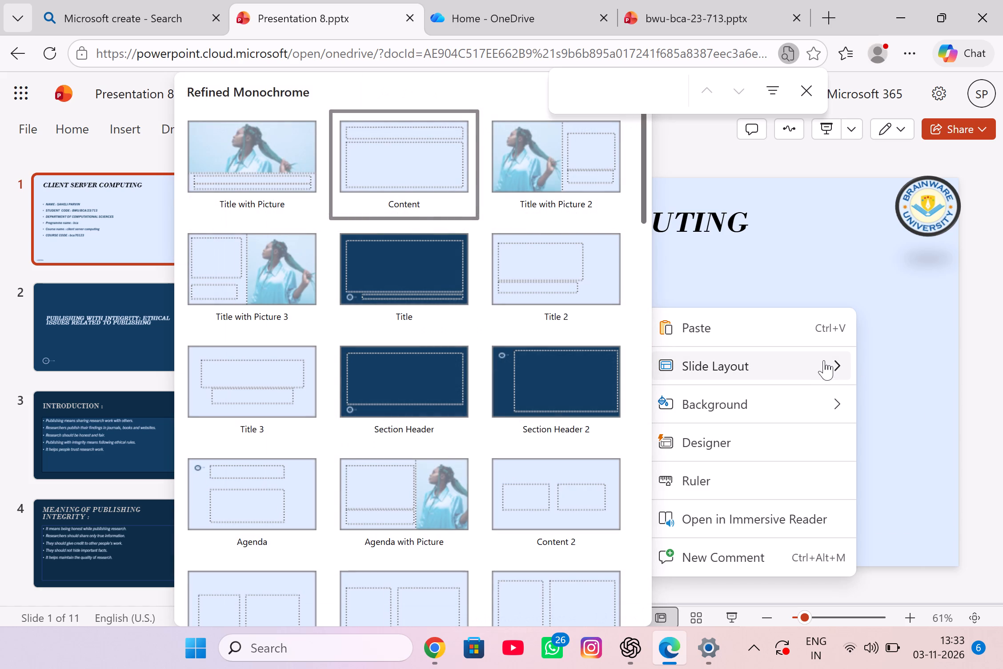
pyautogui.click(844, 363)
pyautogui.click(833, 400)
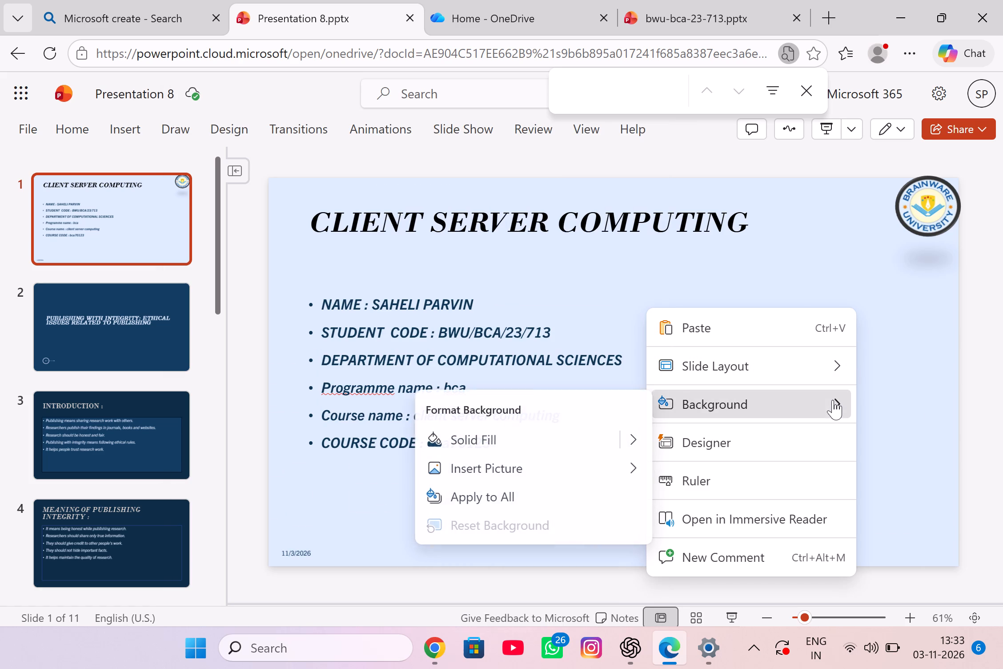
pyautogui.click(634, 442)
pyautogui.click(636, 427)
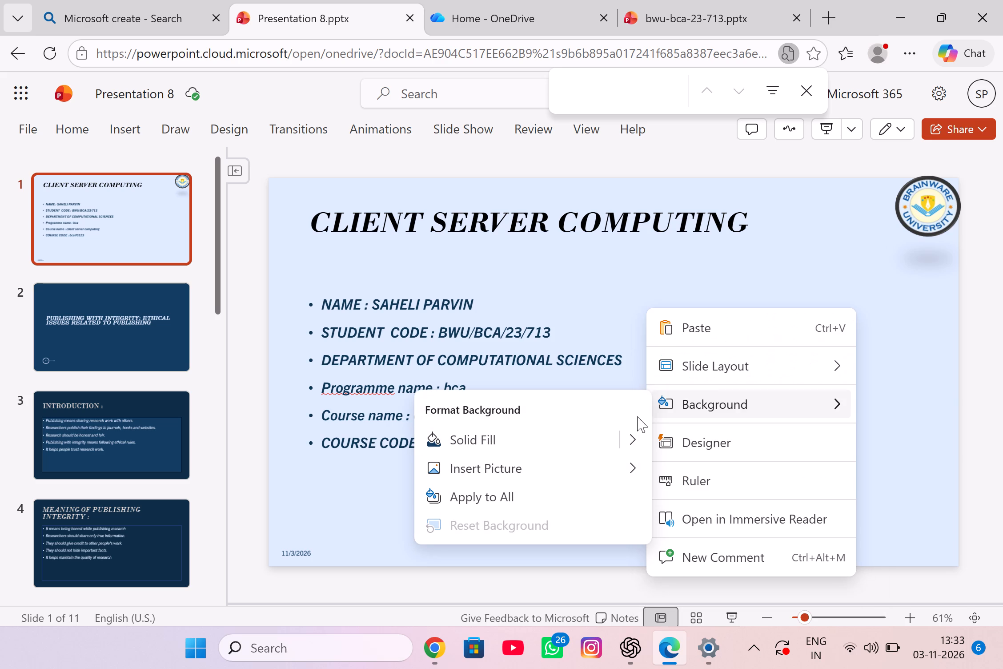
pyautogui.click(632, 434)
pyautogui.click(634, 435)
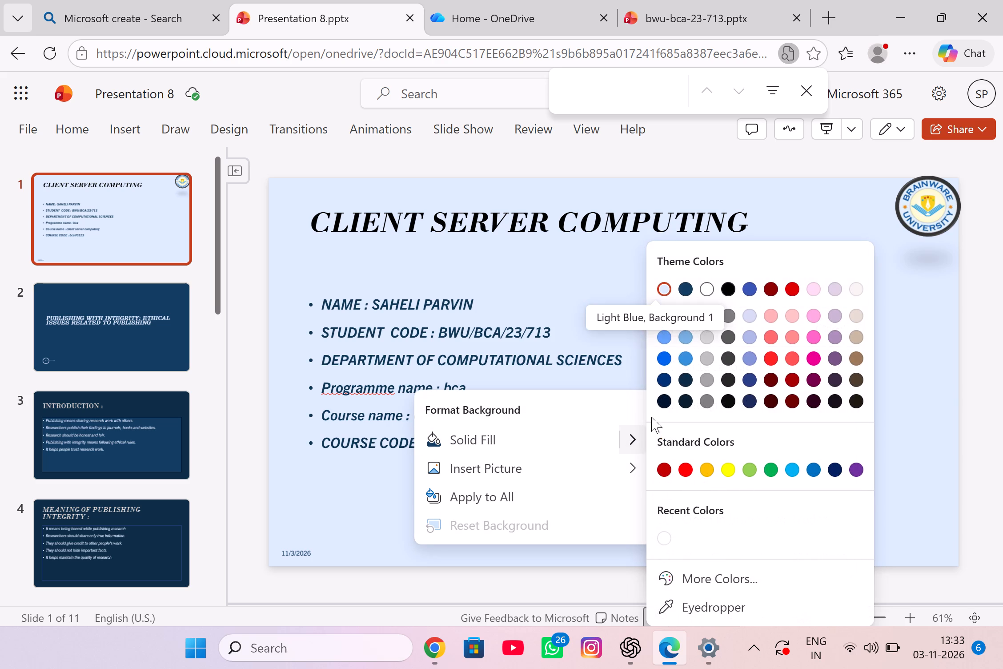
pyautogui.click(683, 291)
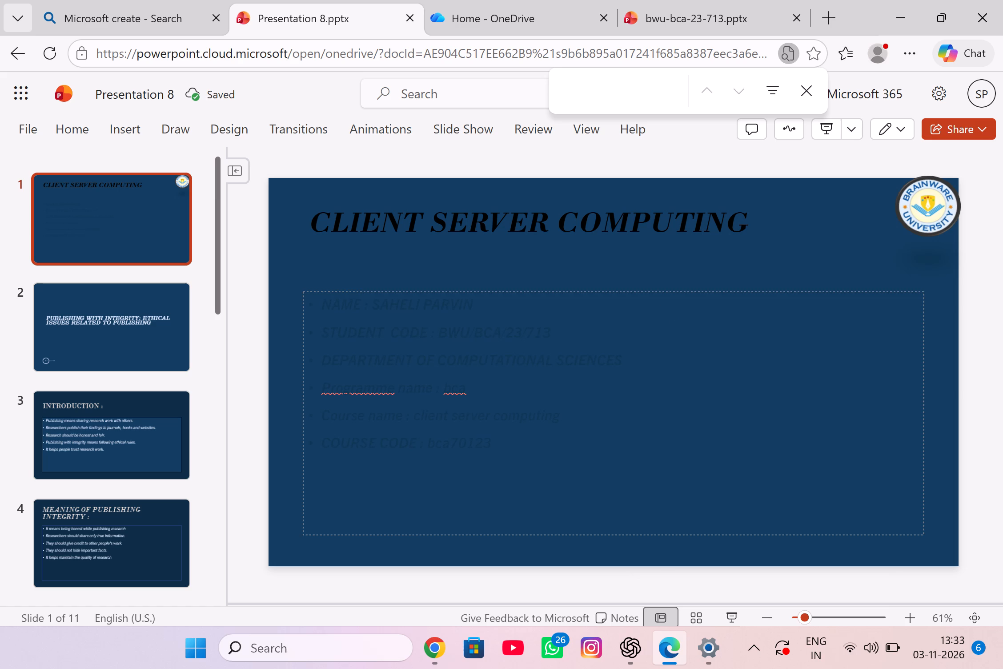
# Compare slide 1 with slides 2 and 3, and fill its background with the darker navy shade used on the Introduction slide.
pyautogui.click(168, 402)
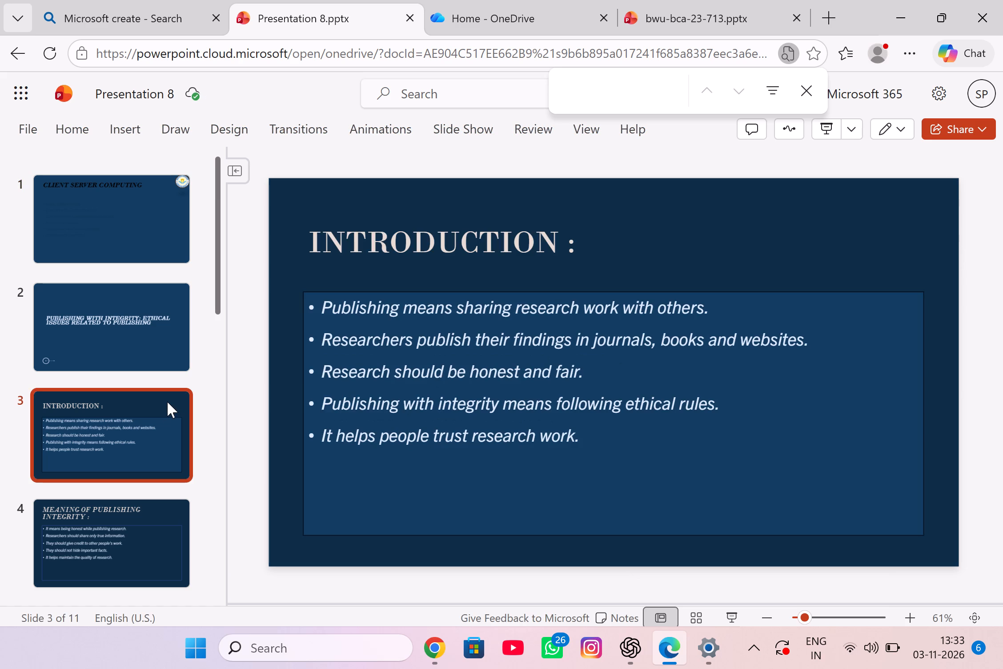
pyautogui.scroll(-2, 155, 414)
pyautogui.scroll(2, 158, 438)
pyautogui.click(179, 351)
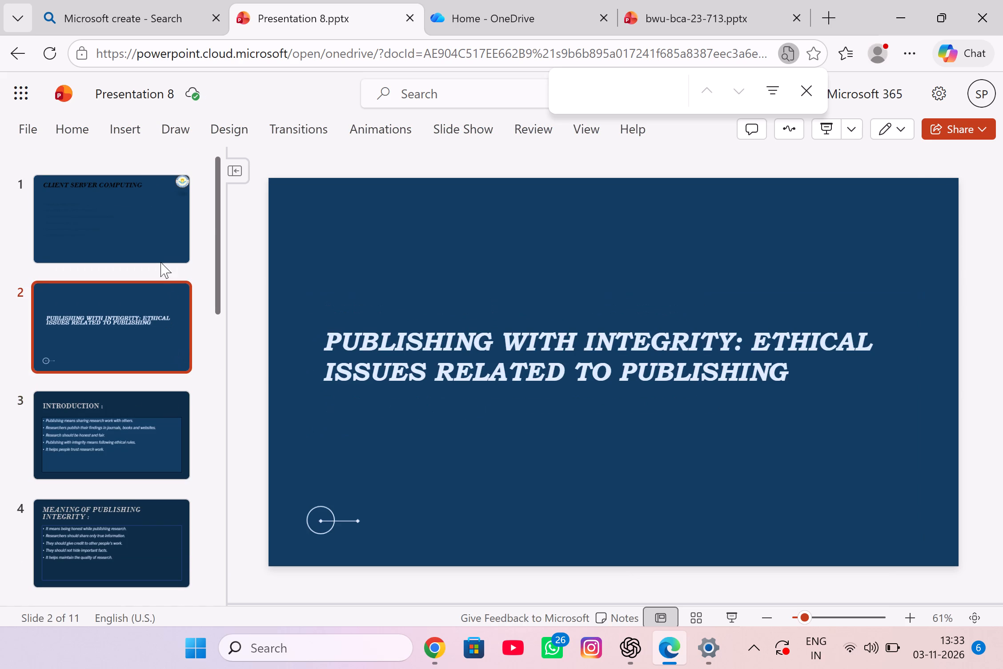
pyautogui.click(161, 246)
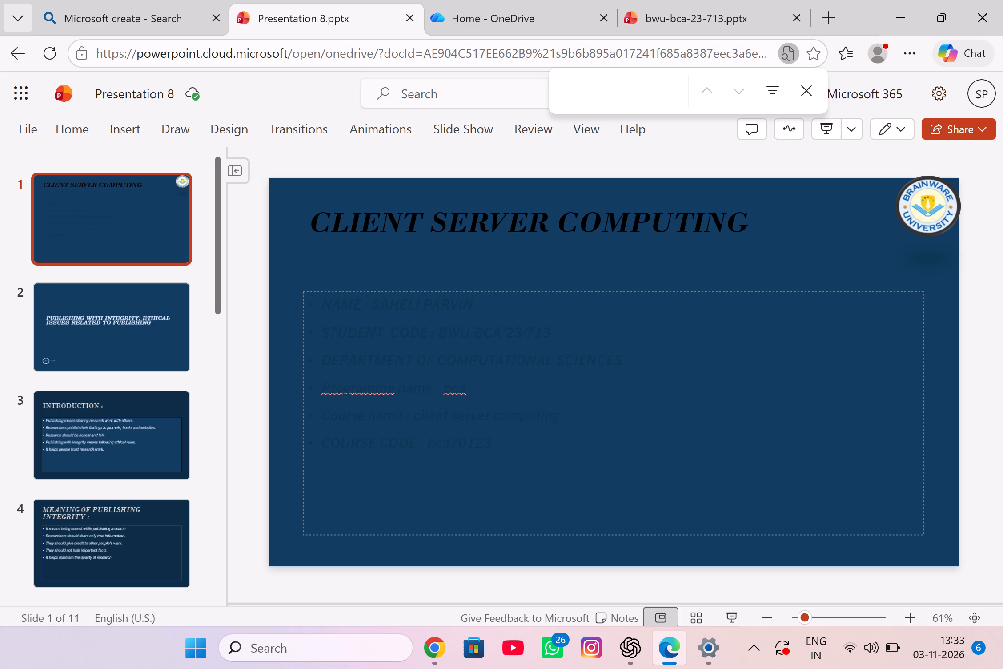
pyautogui.click(509, 442)
pyautogui.moveTo(504, 439); pyautogui.dragTo(444, 429)
pyautogui.moveTo(437, 427); pyautogui.dragTo(384, 407)
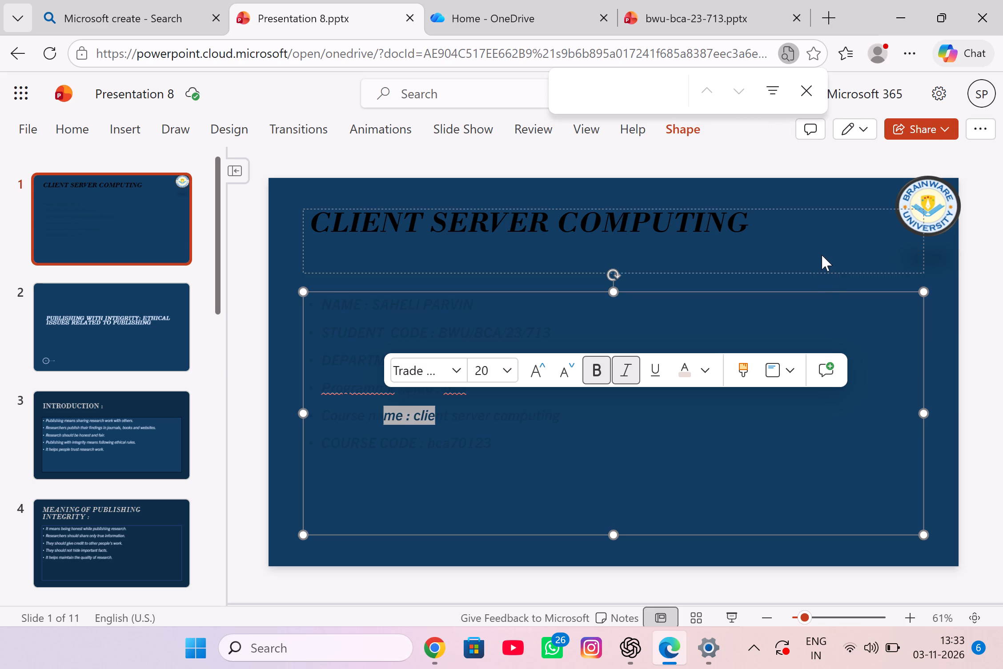
pyautogui.rightClick(822, 255)
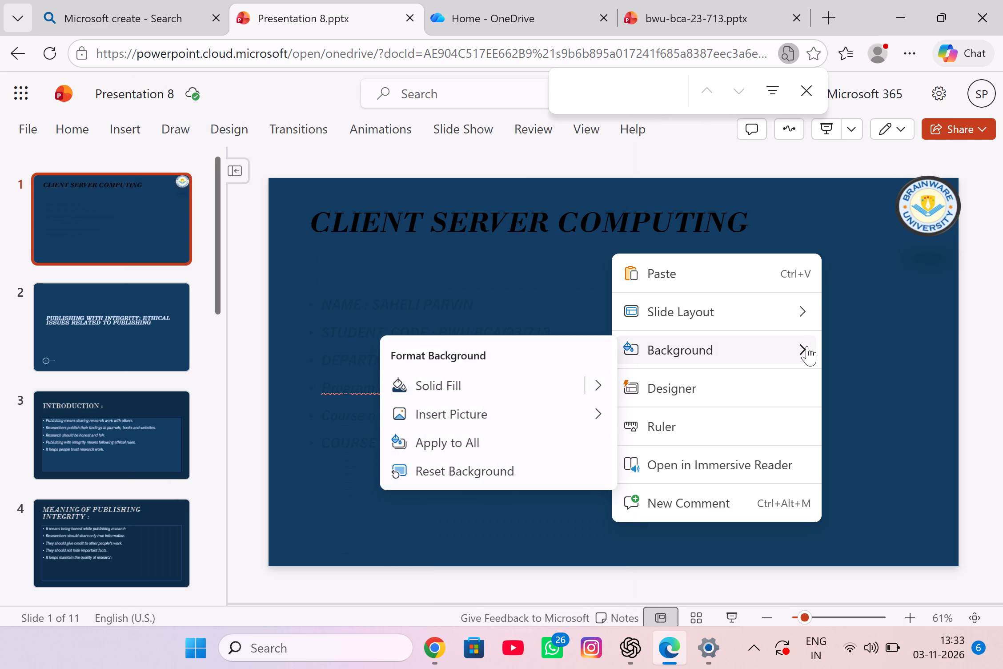
pyautogui.click(807, 346)
pyautogui.rightClick(794, 350)
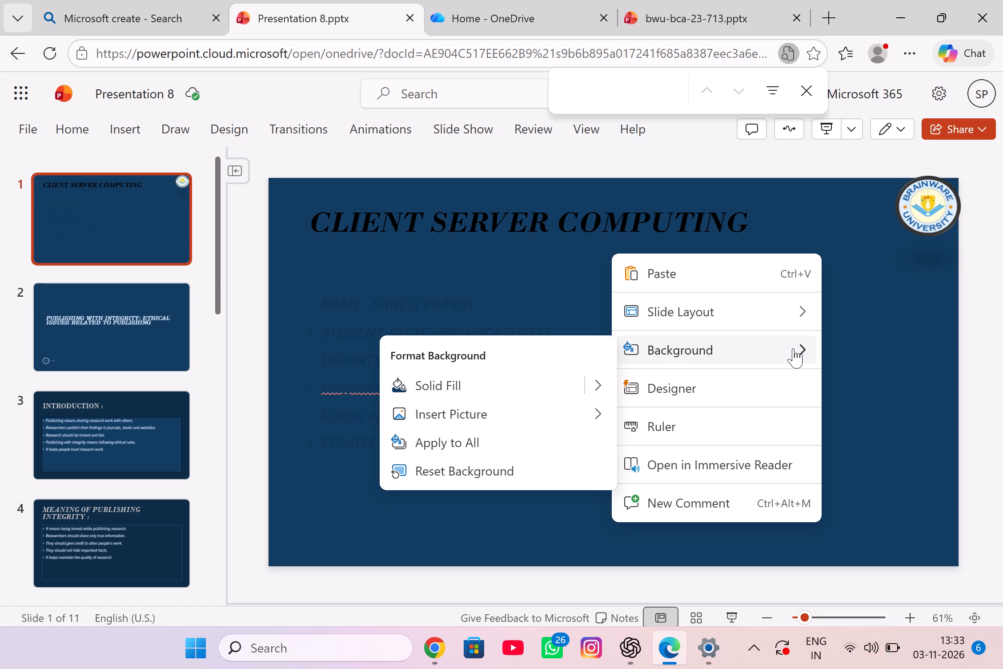
pyautogui.click(600, 379)
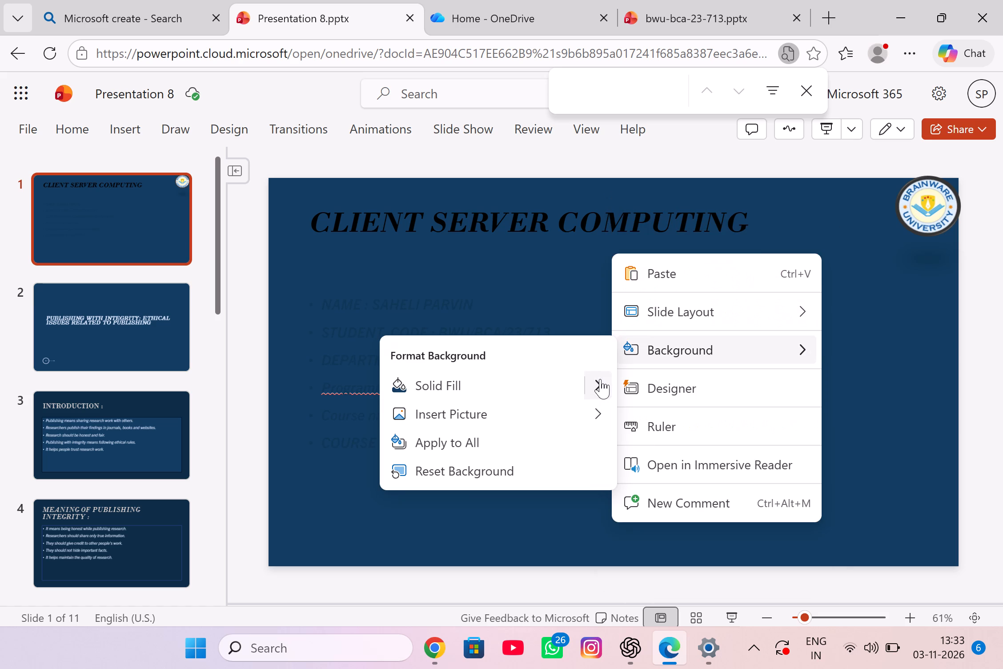
pyautogui.click(600, 379)
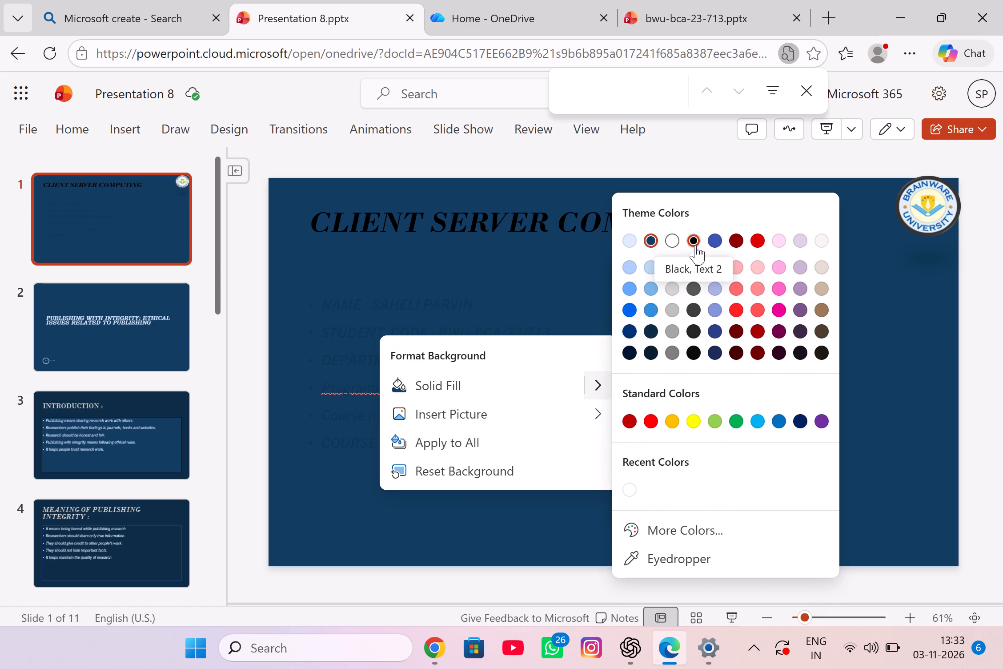
pyautogui.click(647, 335)
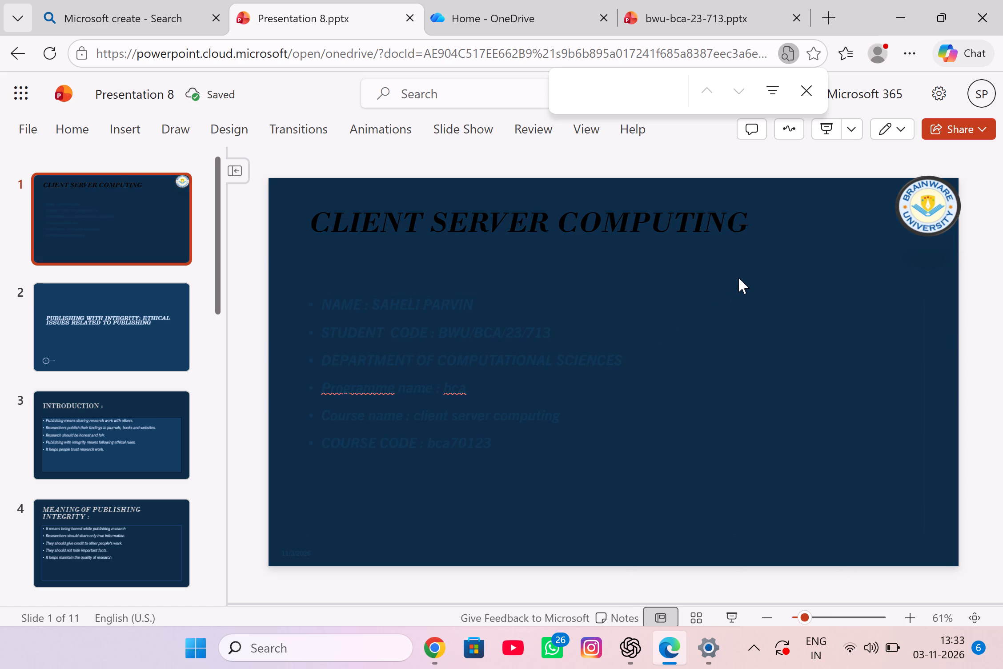
# Recolour all the student detail lines on slide 1 with the current light font colour.
pyautogui.rightClick(738, 278)
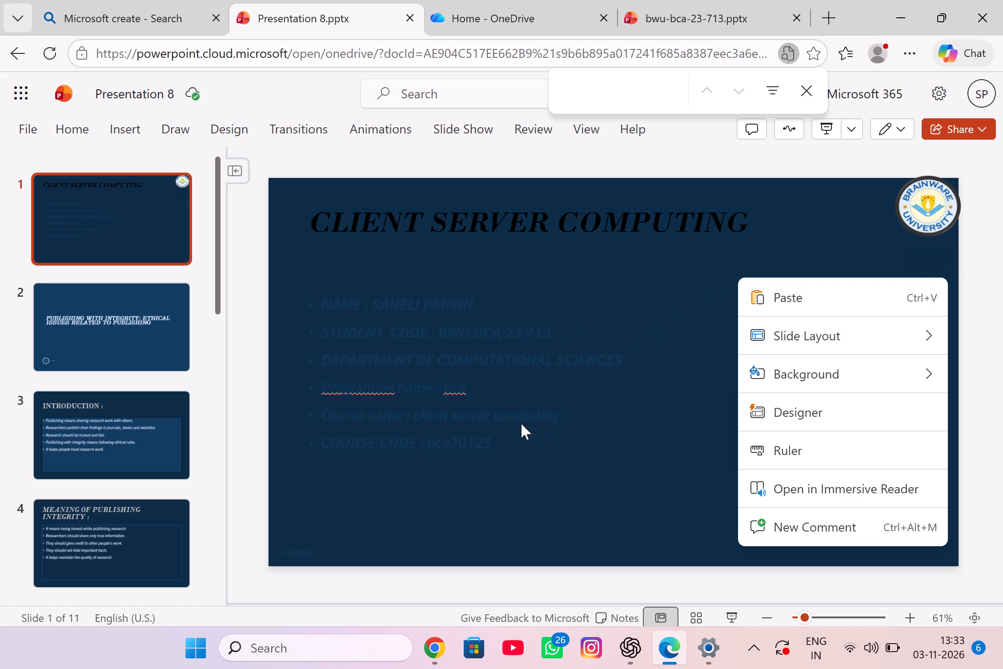
pyautogui.click(499, 447)
pyautogui.moveTo(493, 439); pyautogui.dragTo(477, 435)
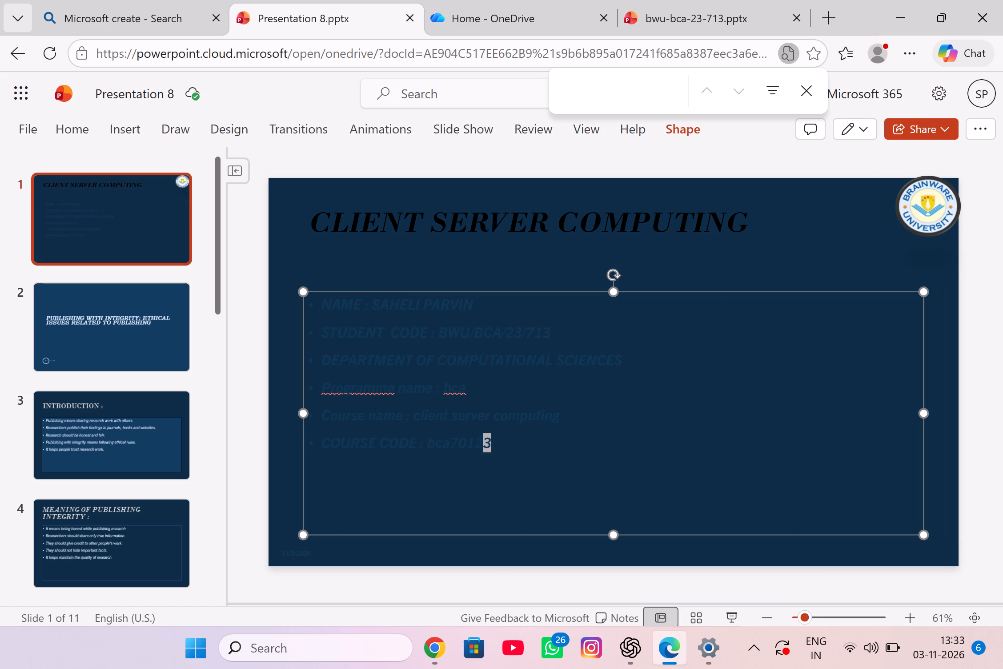
pyautogui.moveTo(477, 435); pyautogui.dragTo(281, 302)
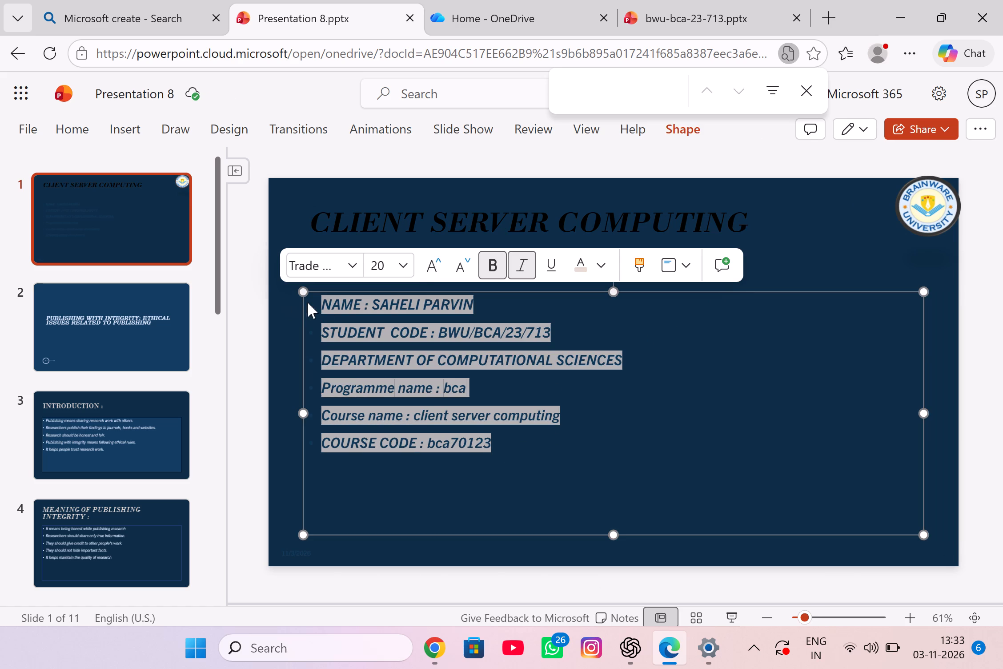
pyautogui.click(582, 269)
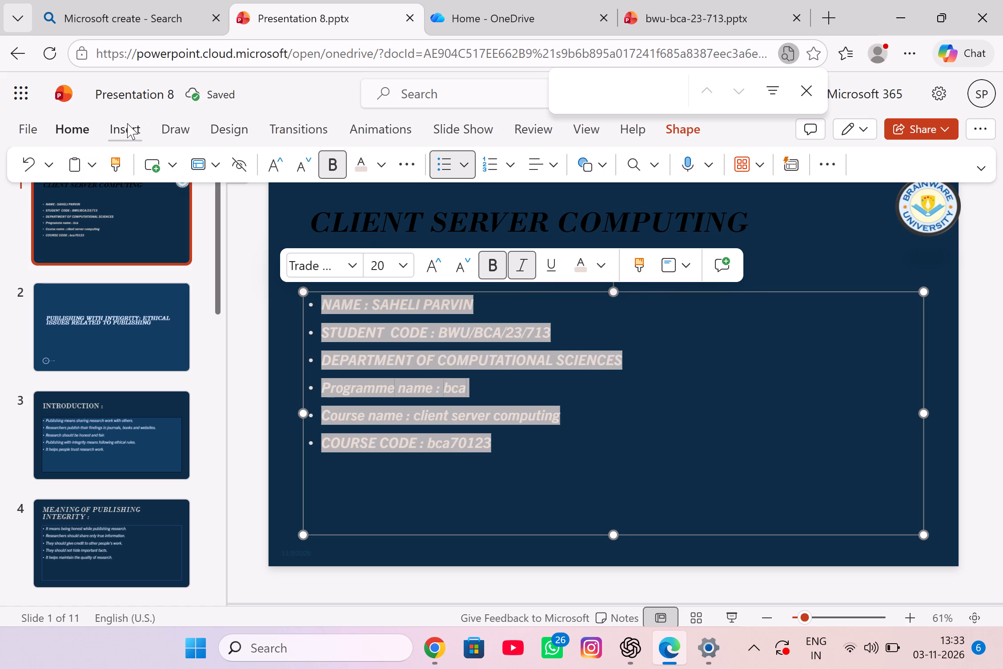
# Change the font of slide 1's student details to Bookman Old Style.
pyautogui.click(399, 157)
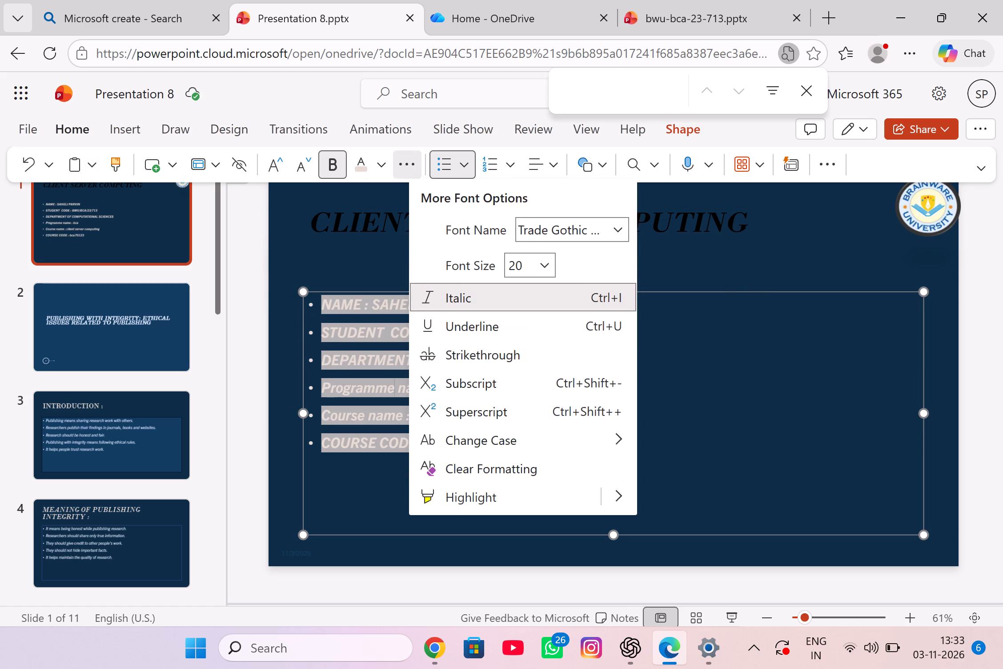
pyautogui.click(617, 232)
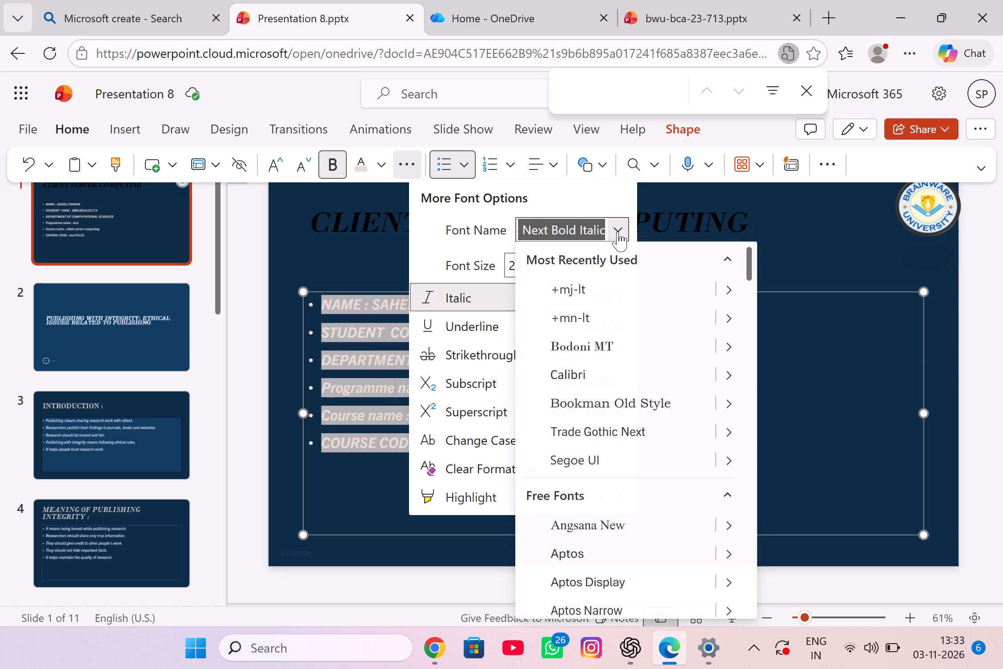
pyautogui.click(591, 399)
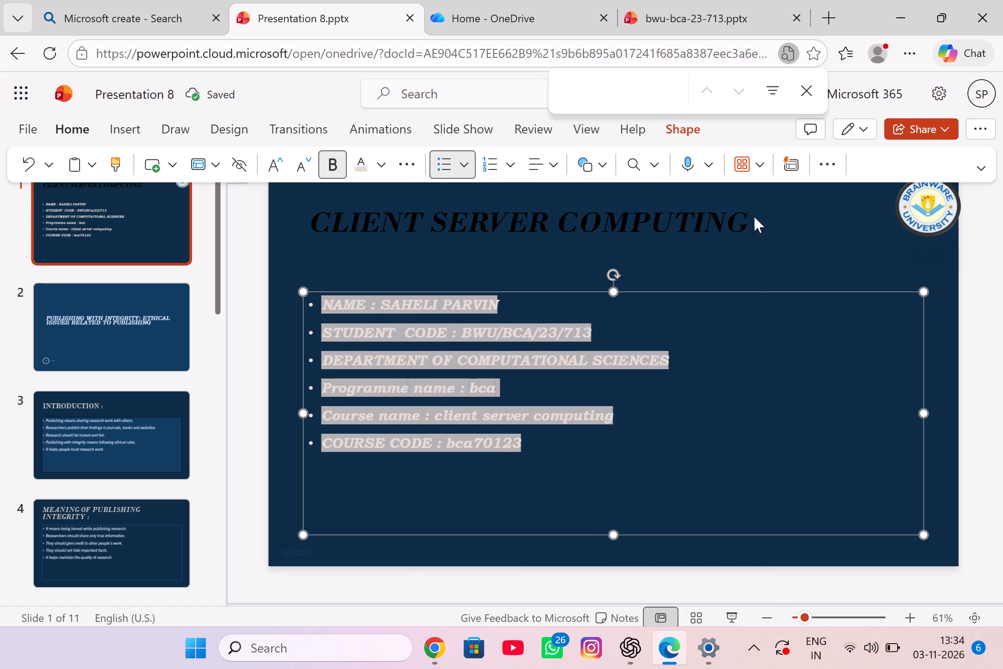
# Replace slide 1's title text with "Research Methodology".
pyautogui.moveTo(744, 220); pyautogui.dragTo(399, 224)
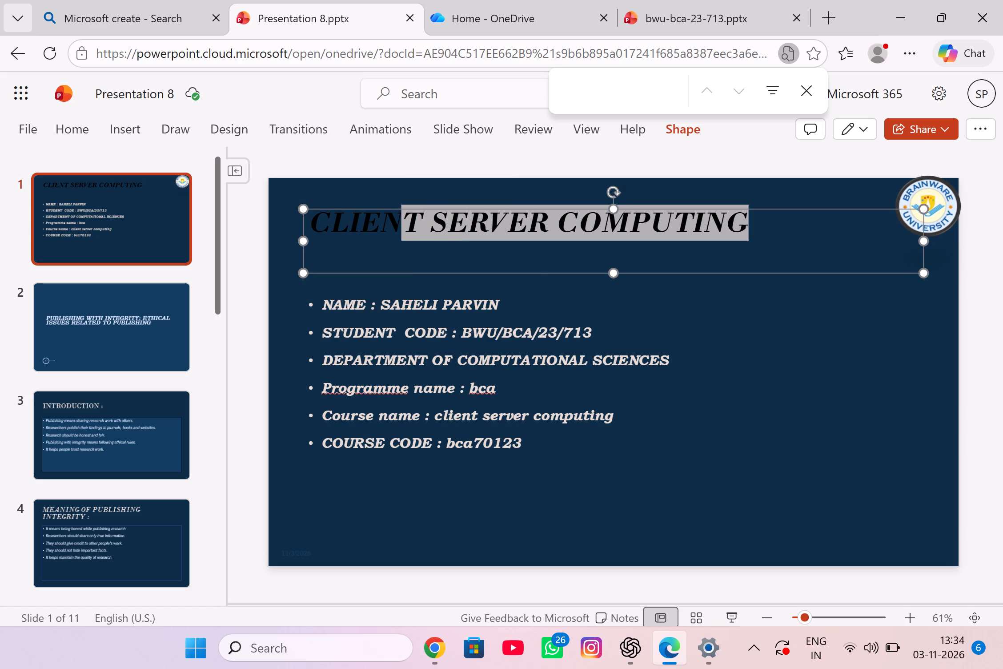
pyautogui.moveTo(399, 224); pyautogui.dragTo(304, 231)
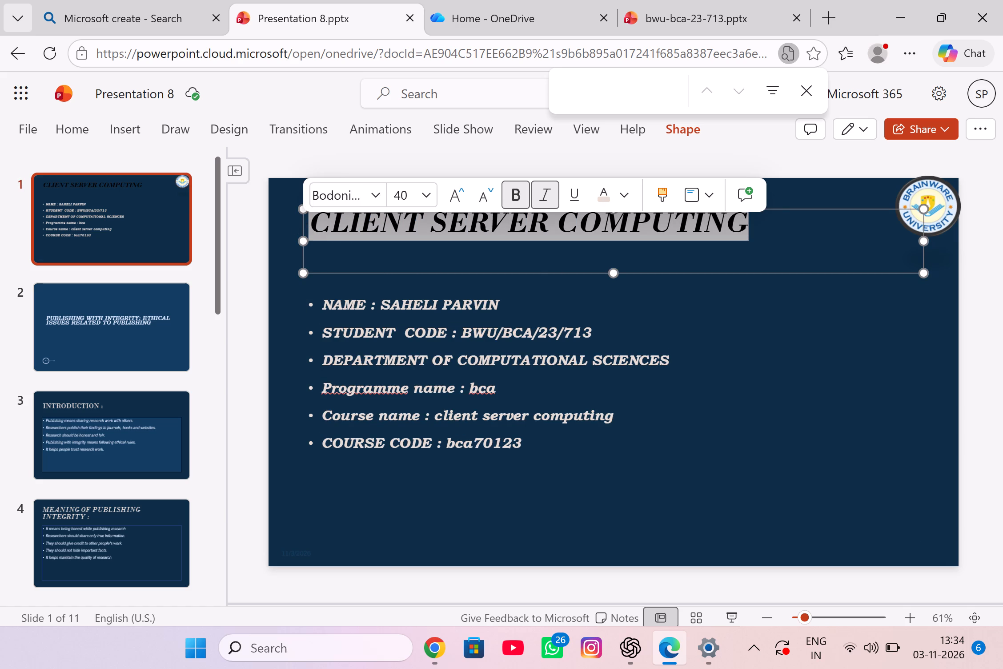
pyautogui.press('BackSpace')
pyautogui.write('re')
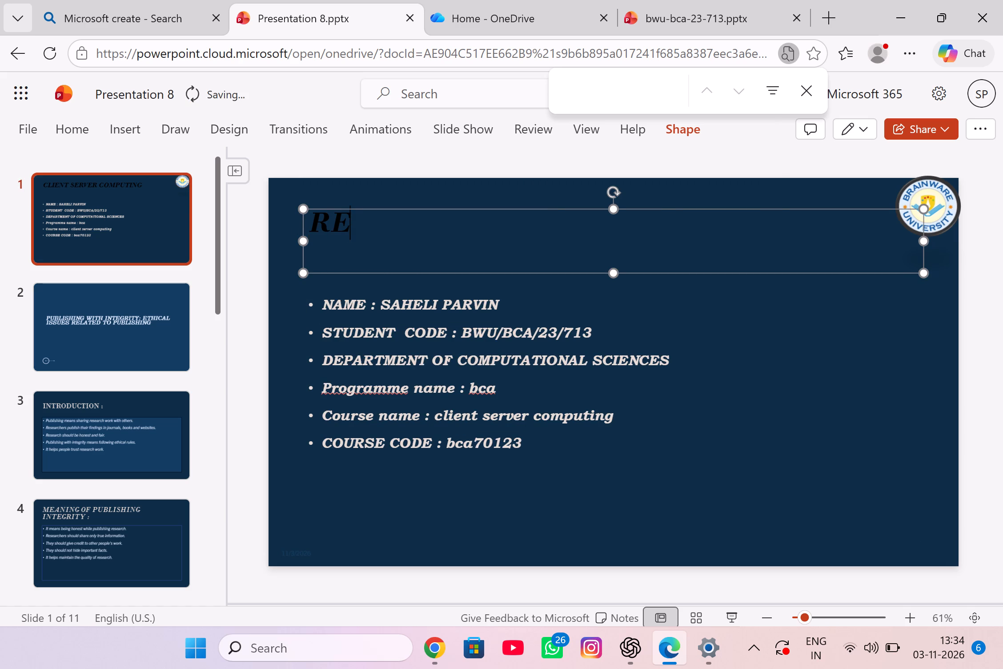
pyautogui.write('sea')
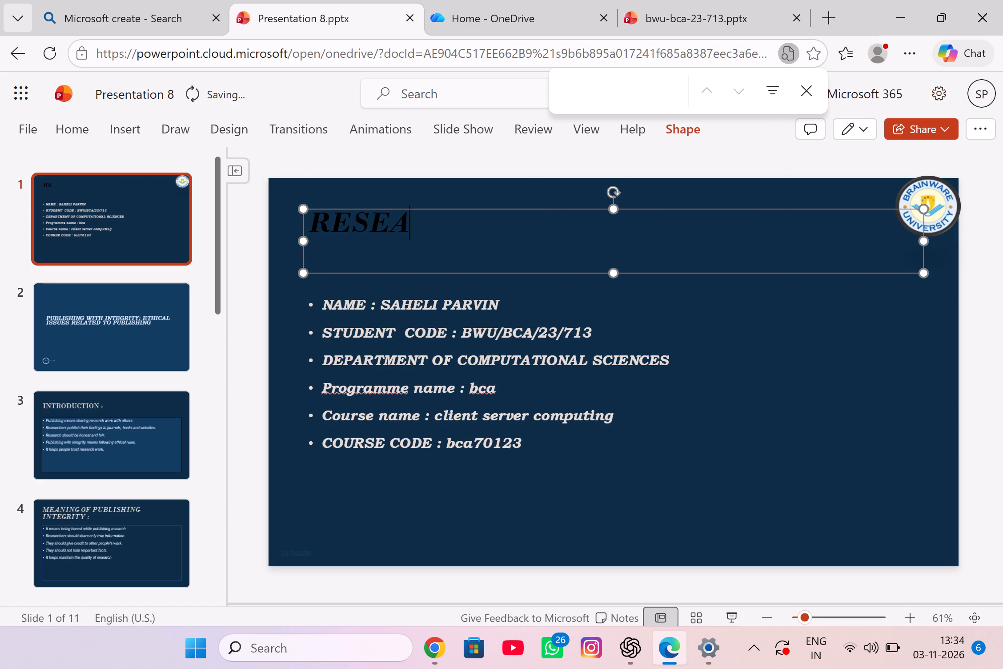
pyautogui.write('rch')
pyautogui.press('space')
pyautogui.write('me')
pyautogui.write('thodo')
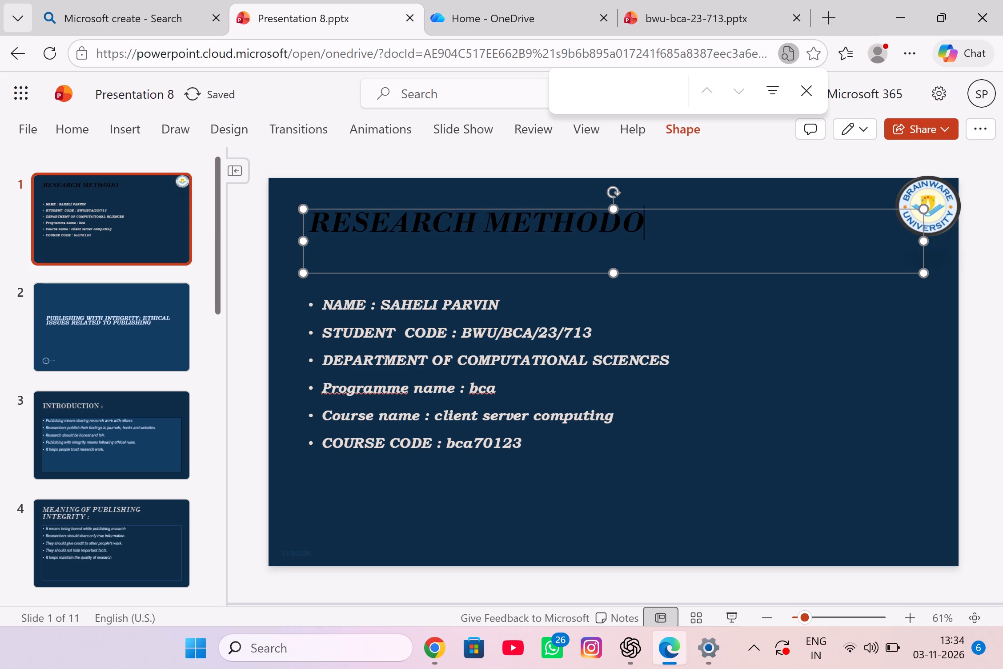
pyautogui.press('l')
pyautogui.write('ogies')
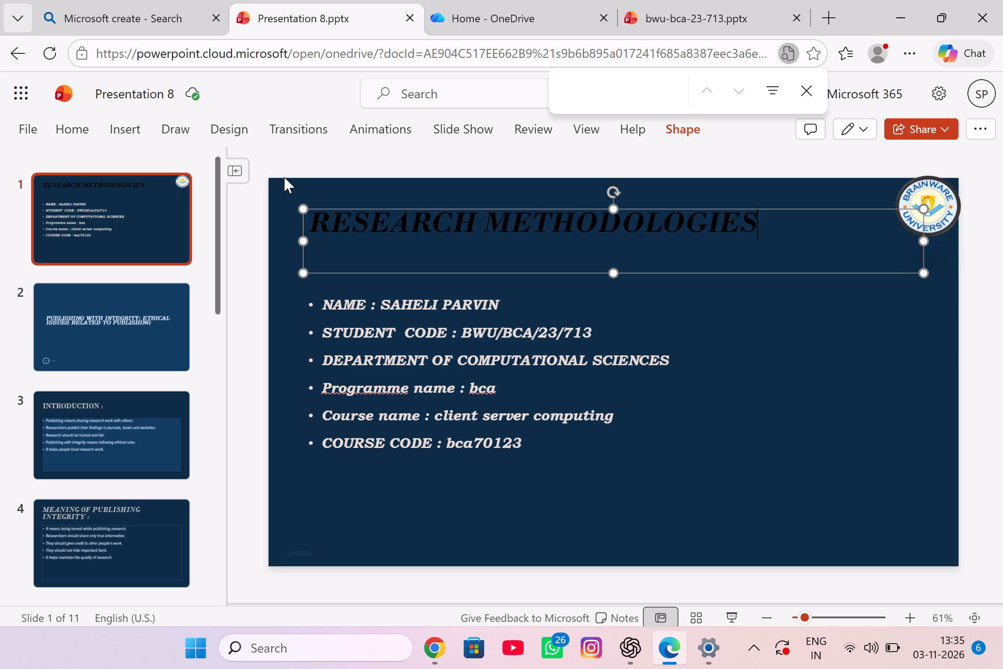
pyautogui.press('BackSpace')
pyautogui.press('BackSpace')
pyautogui.press('BackSpace')
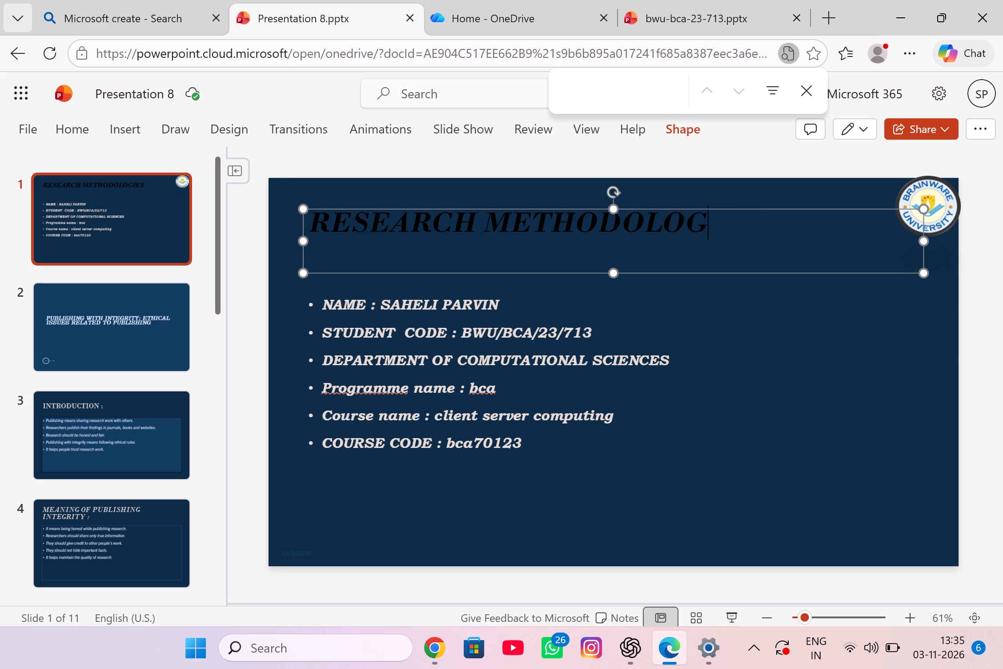
pyautogui.press('y')
# Copy the title text "Research Methodology" on slide 1.
pyautogui.moveTo(726, 221); pyautogui.dragTo(293, 214)
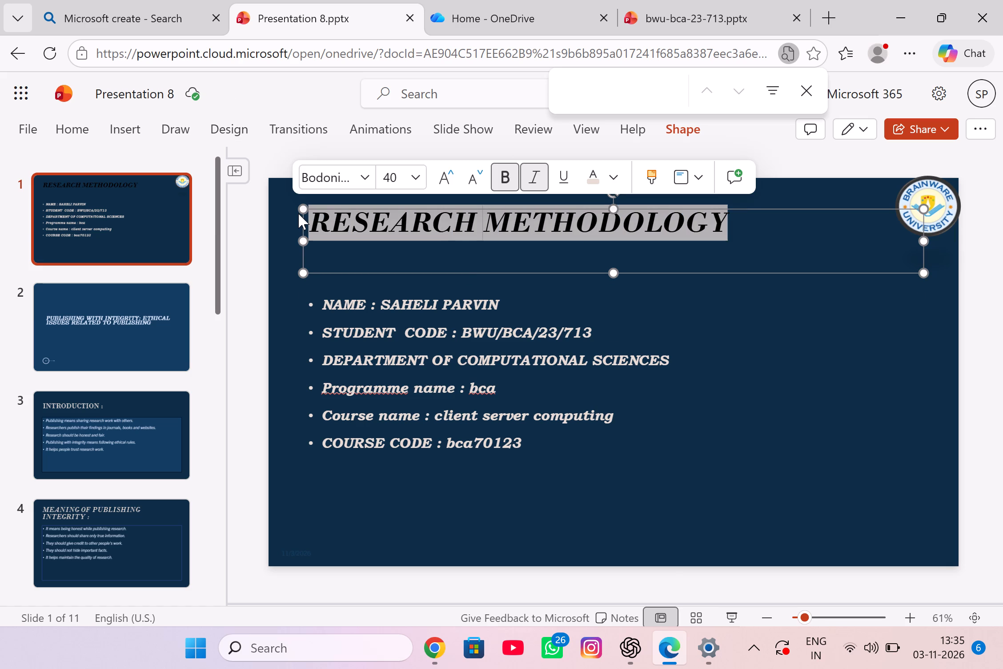
pyautogui.hotkey('ctrl', 'c')
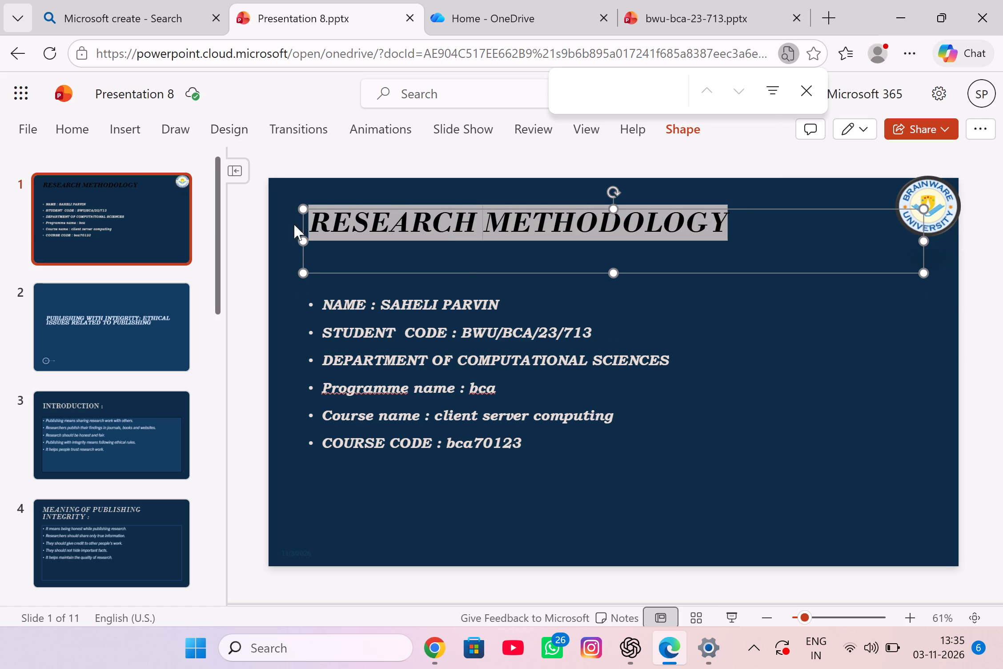
# Replace the programme name in slide 1's student details with uppercase "BCA".
pyautogui.click(504, 388)
pyautogui.press('BackSpace')
pyautogui.press('BackSpace')
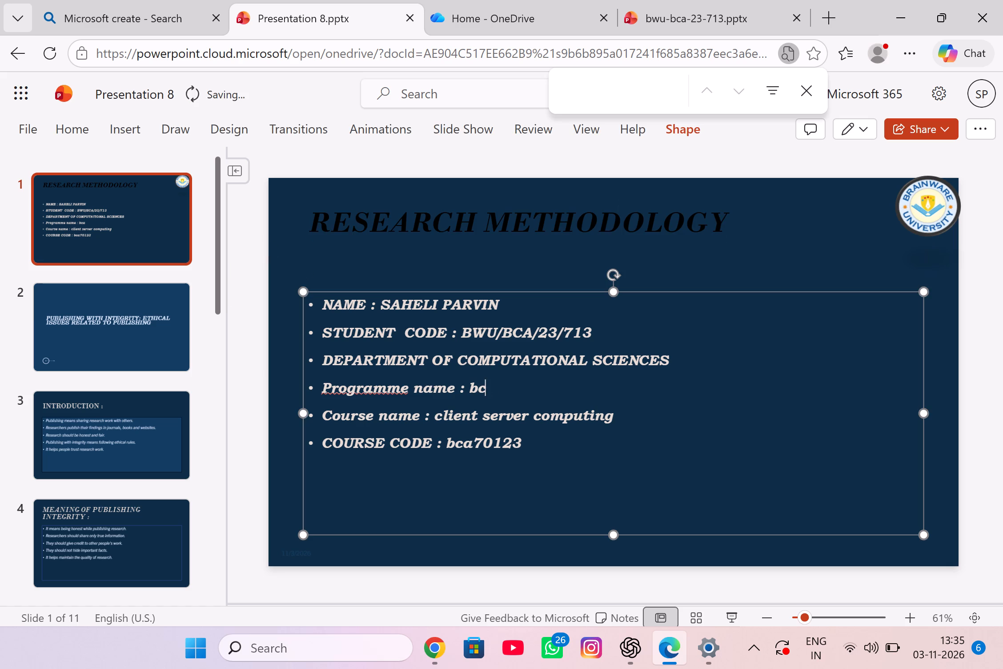
pyautogui.press('BackSpace')
pyautogui.press('BackSpace')
pyautogui.press('b')
pyautogui.press('BackSpace')
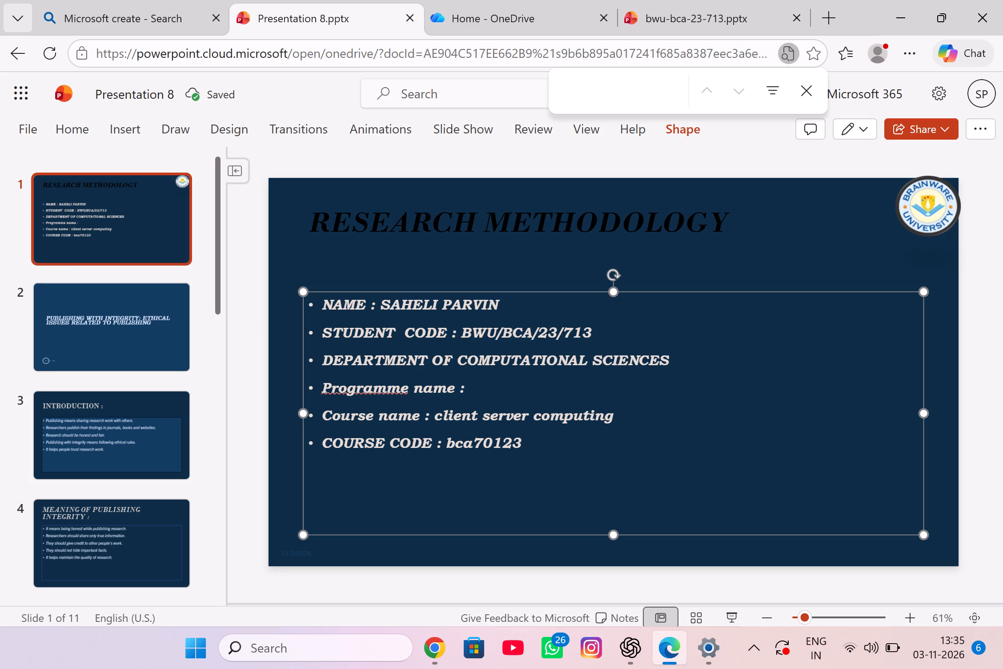
pyautogui.click(497, 382)
pyautogui.hotkey('shift', 'b')
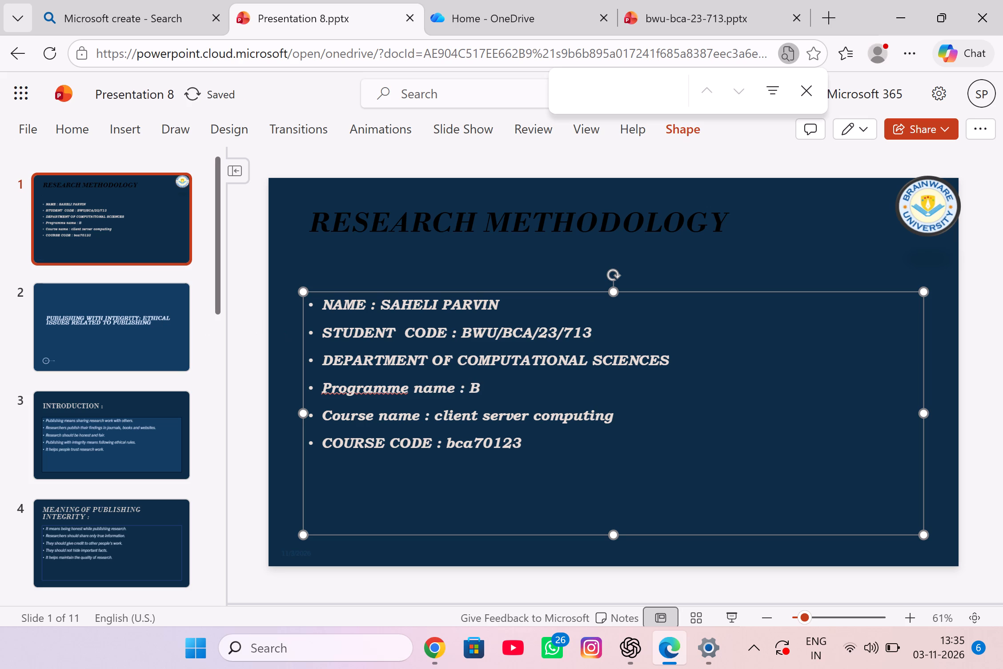
pyautogui.write('CA')
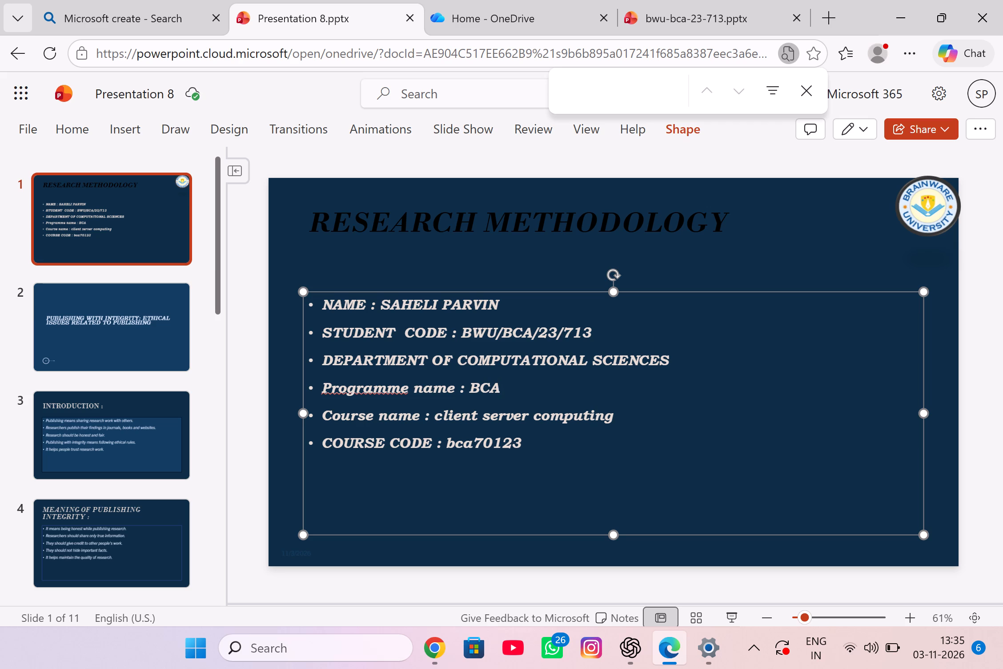
# Replace the course name "client server computing" with the copied text "Research Methodology".
pyautogui.moveTo(637, 404); pyautogui.dragTo(515, 423)
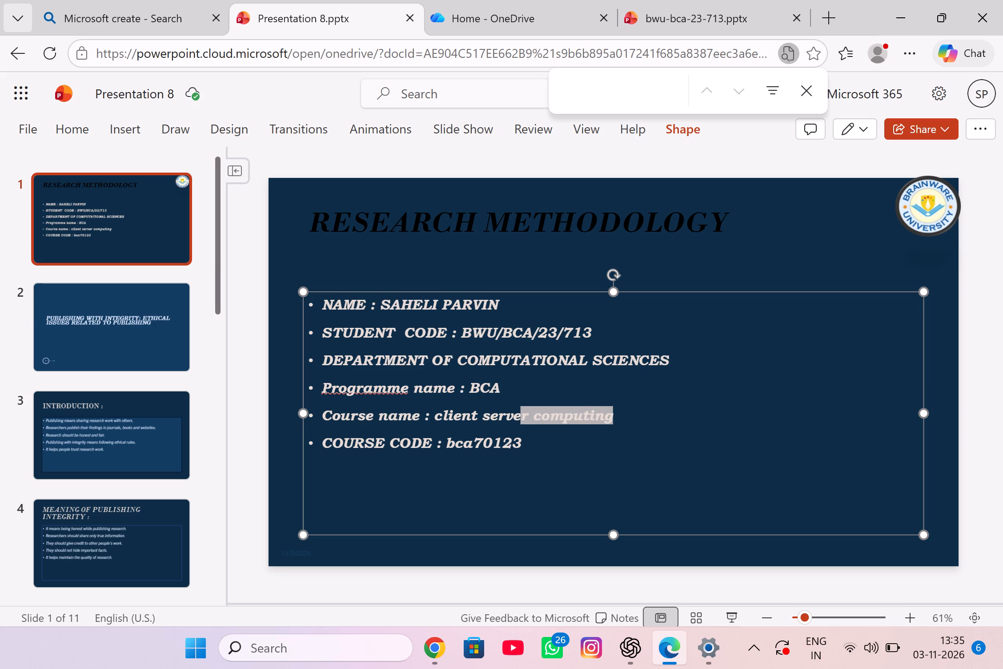
pyautogui.moveTo(515, 423); pyautogui.dragTo(433, 424)
pyautogui.press('BackSpace')
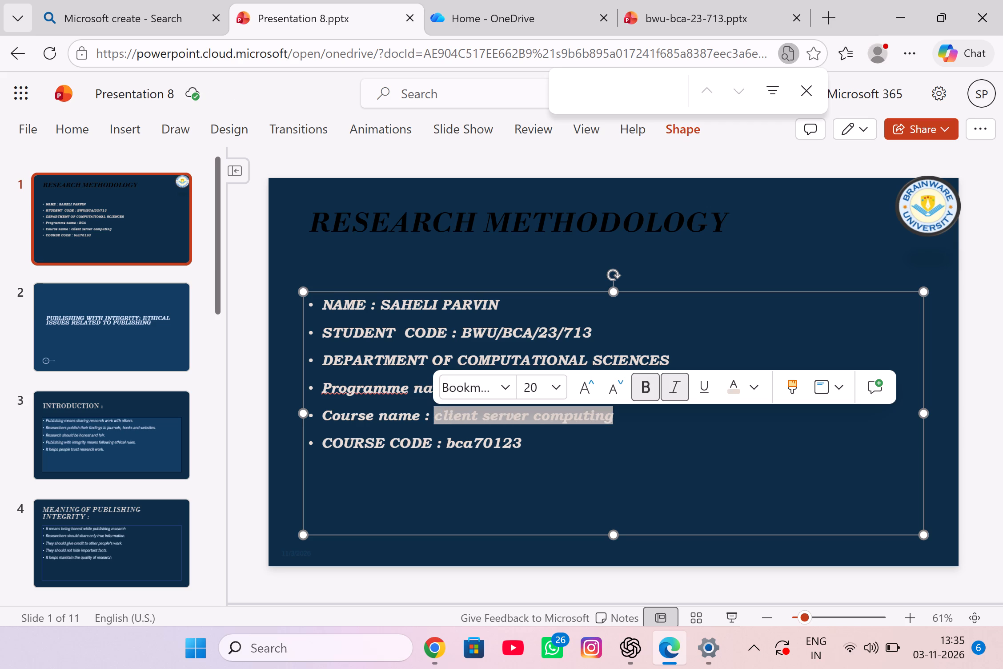
pyautogui.hotkey('ctrl', 'v')
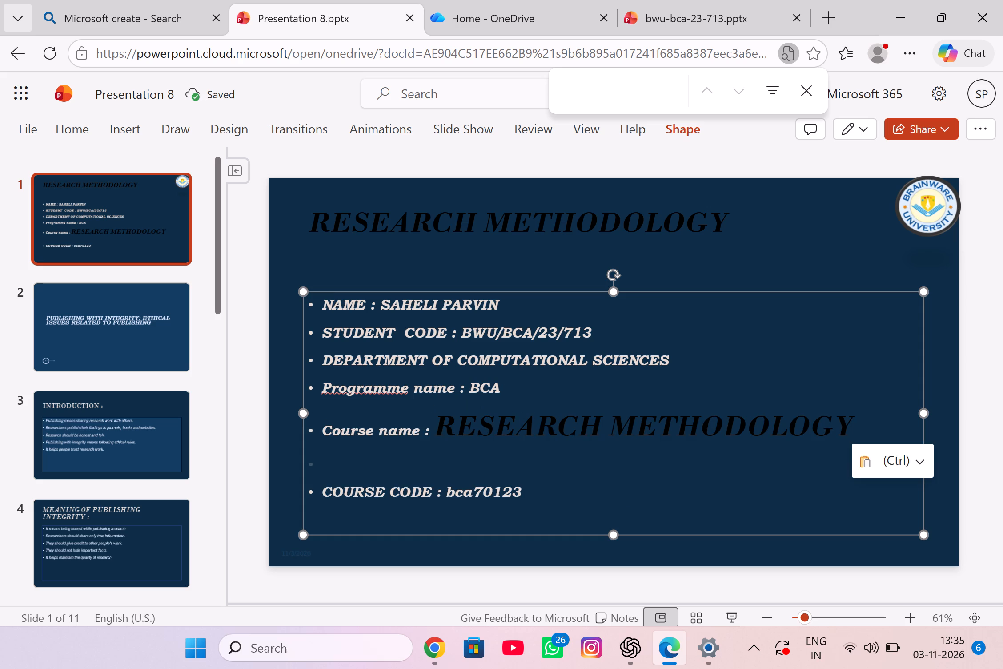
# Recolour the pasted course name with the current light font colour.
pyautogui.moveTo(865, 421); pyautogui.dragTo(464, 451)
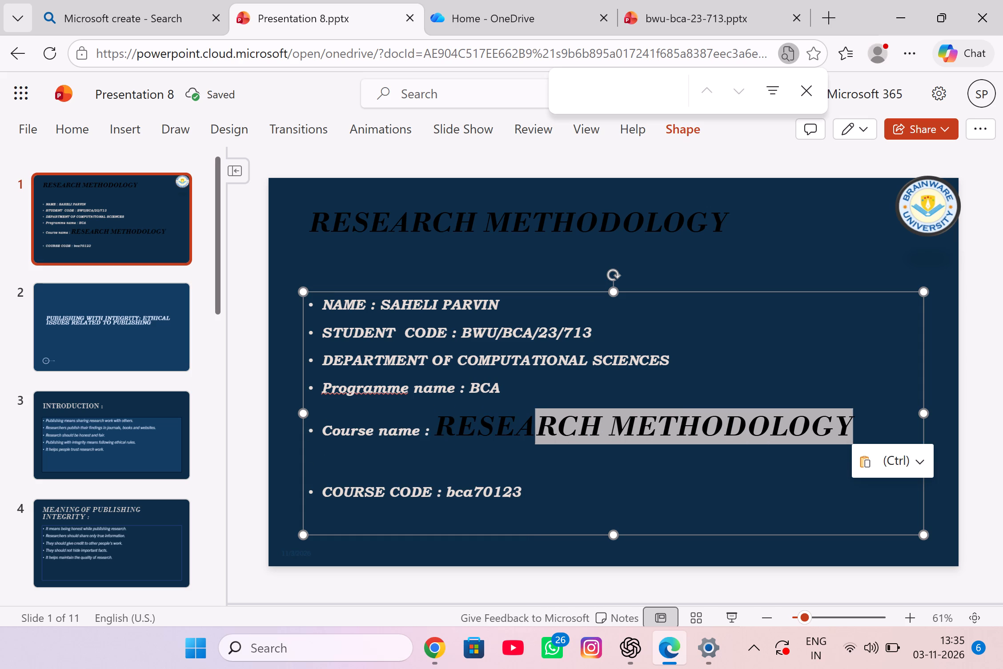
pyautogui.moveTo(464, 451); pyautogui.dragTo(442, 430)
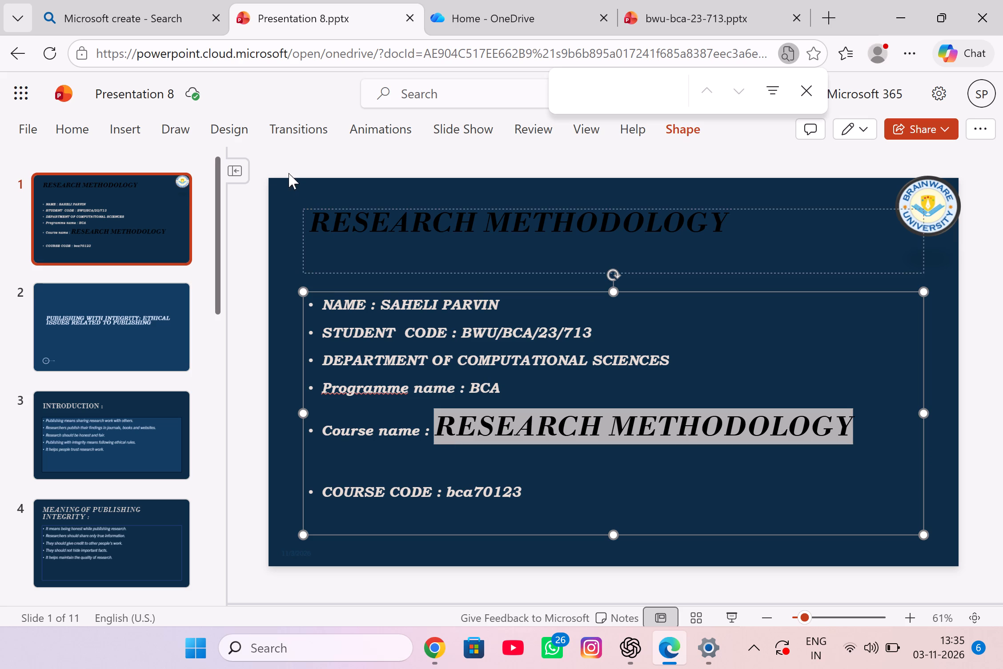
pyautogui.click(132, 124)
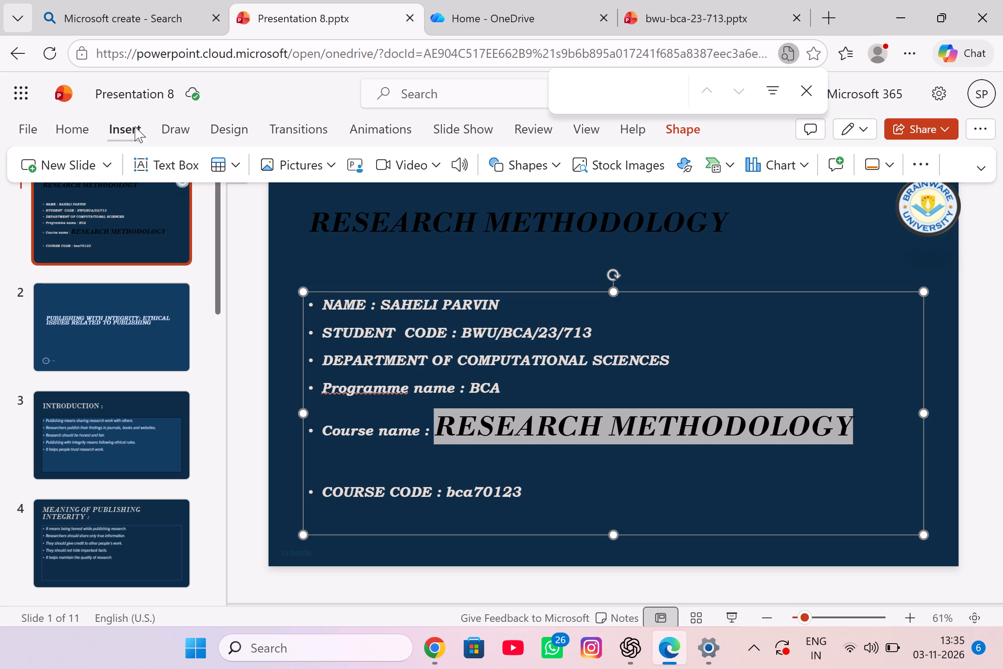
pyautogui.click(143, 131)
pyautogui.click(81, 124)
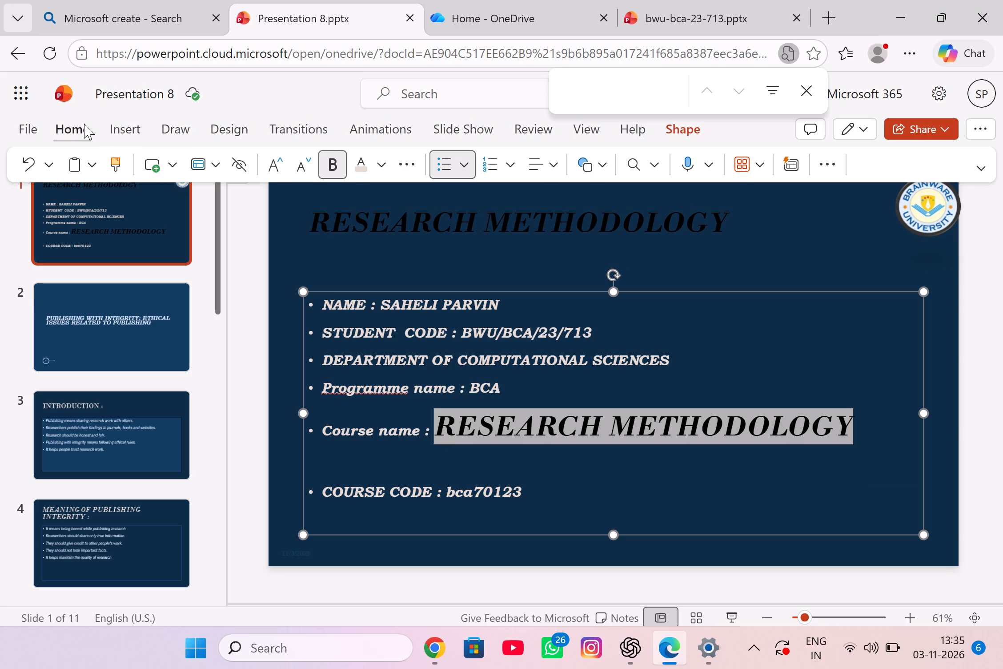
pyautogui.click(375, 163)
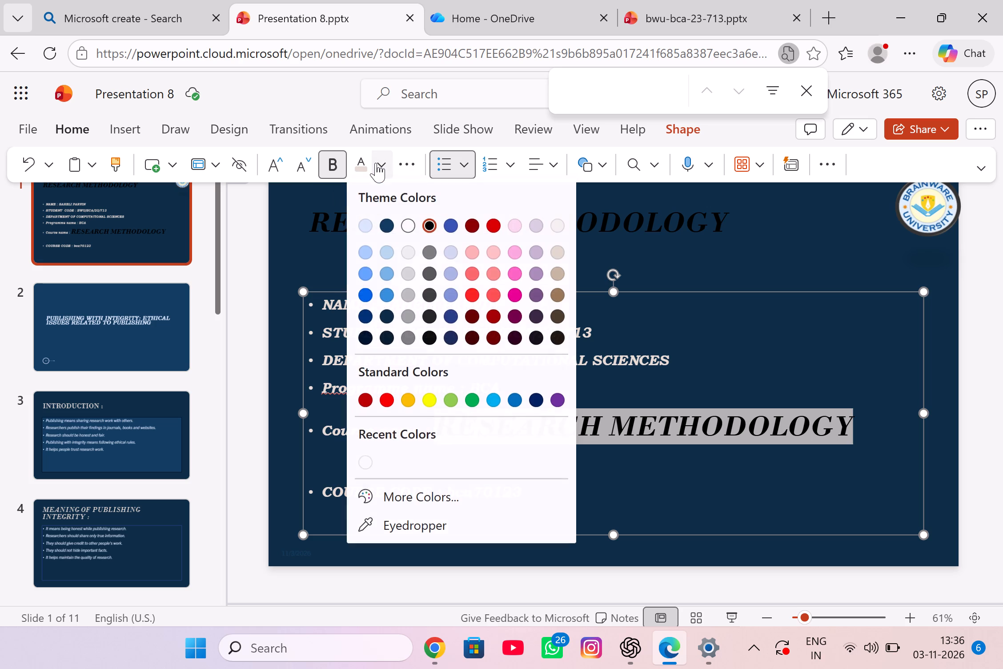
pyautogui.click(355, 161)
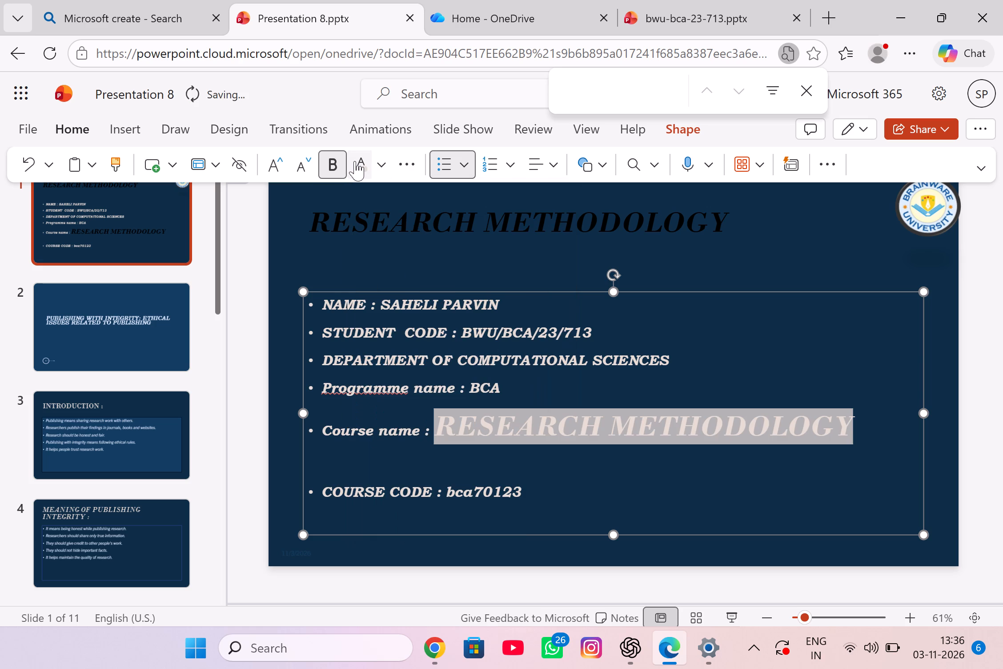
# Reduce the pasted course name's font size to 18.
pyautogui.click(300, 163)
pyautogui.click(300, 163)
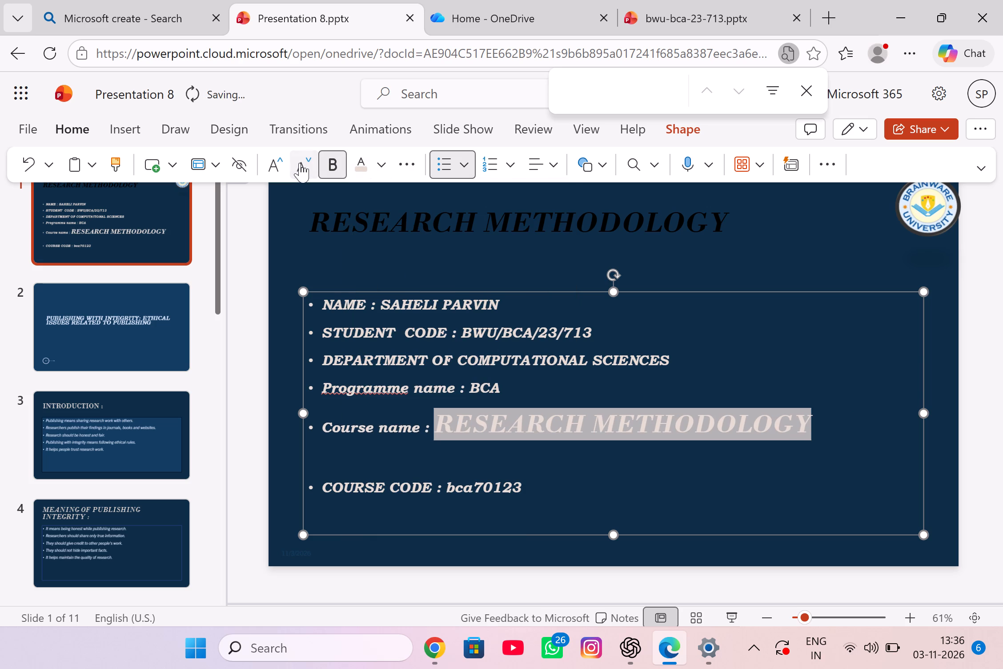
pyautogui.click(300, 163)
pyautogui.click(300, 163)
pyautogui.click(300, 163)
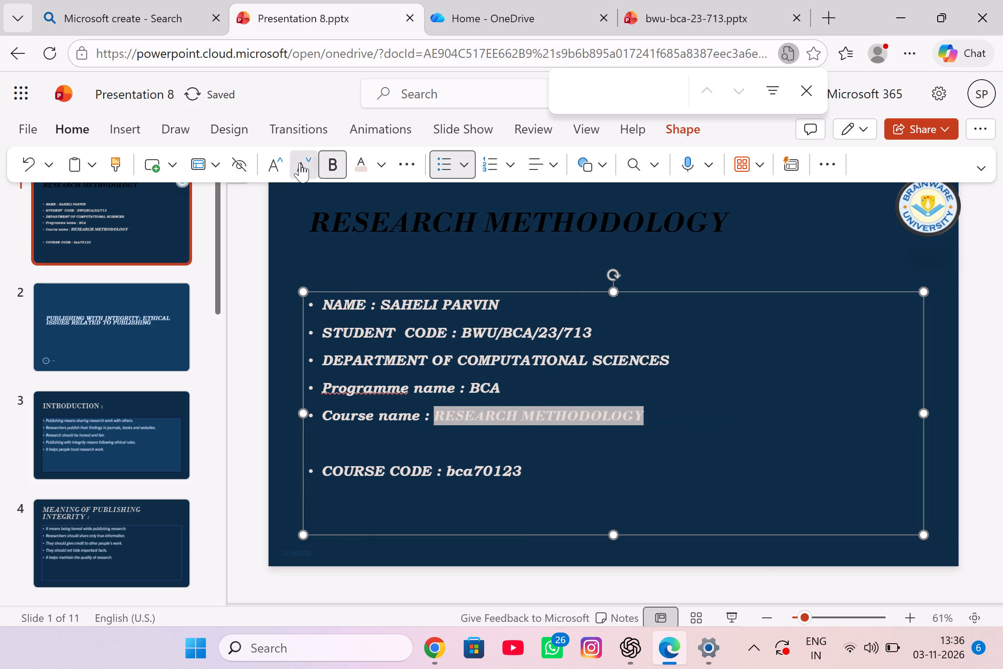
pyautogui.click(300, 163)
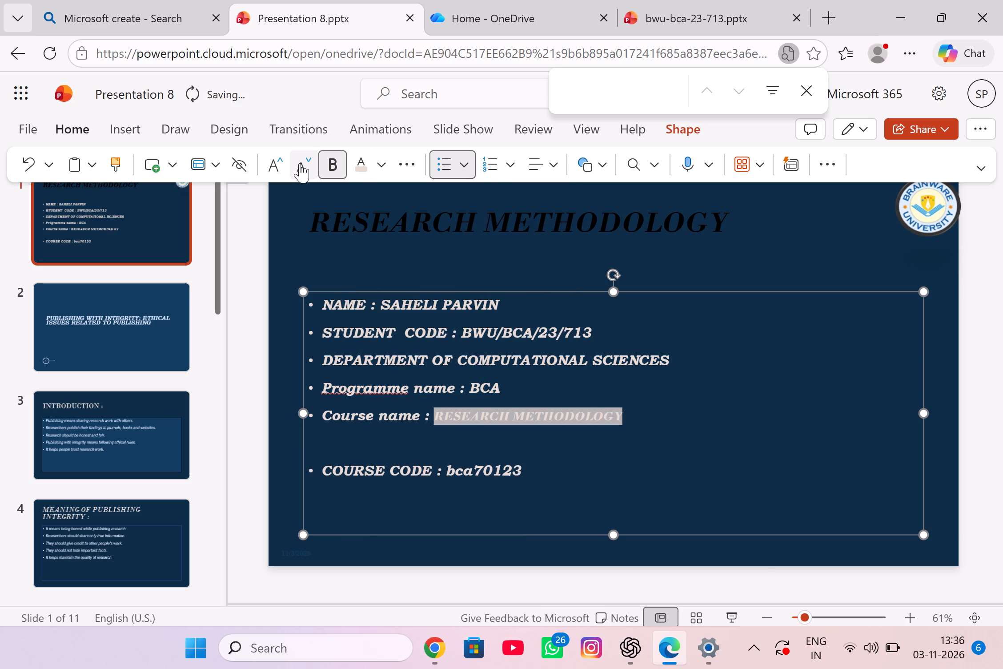
# Change the pasted course name's font to Bookman Old Style.
pyautogui.click(415, 163)
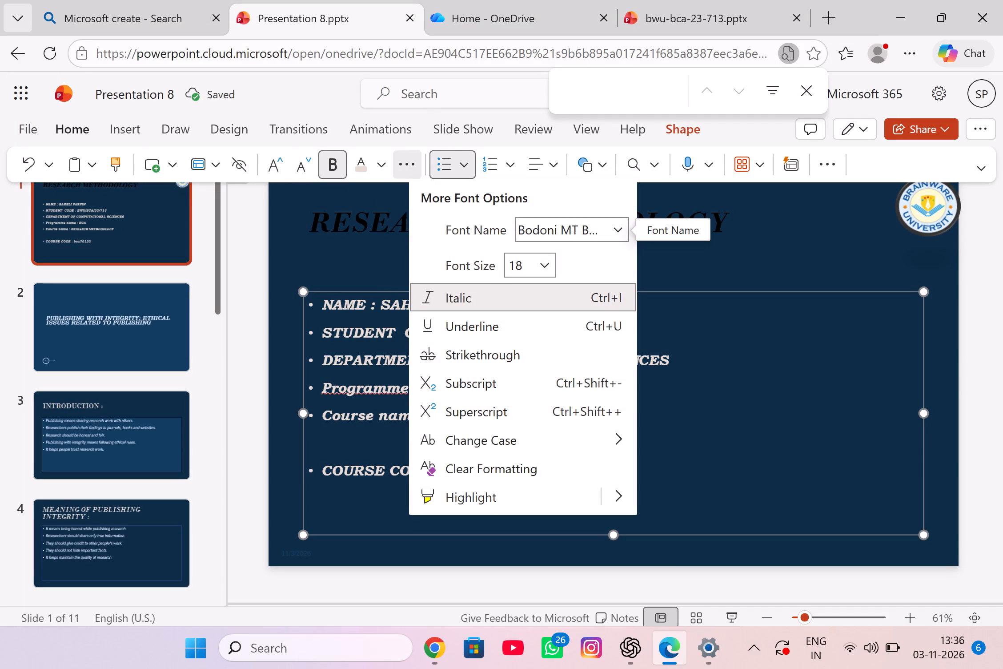
pyautogui.click(547, 234)
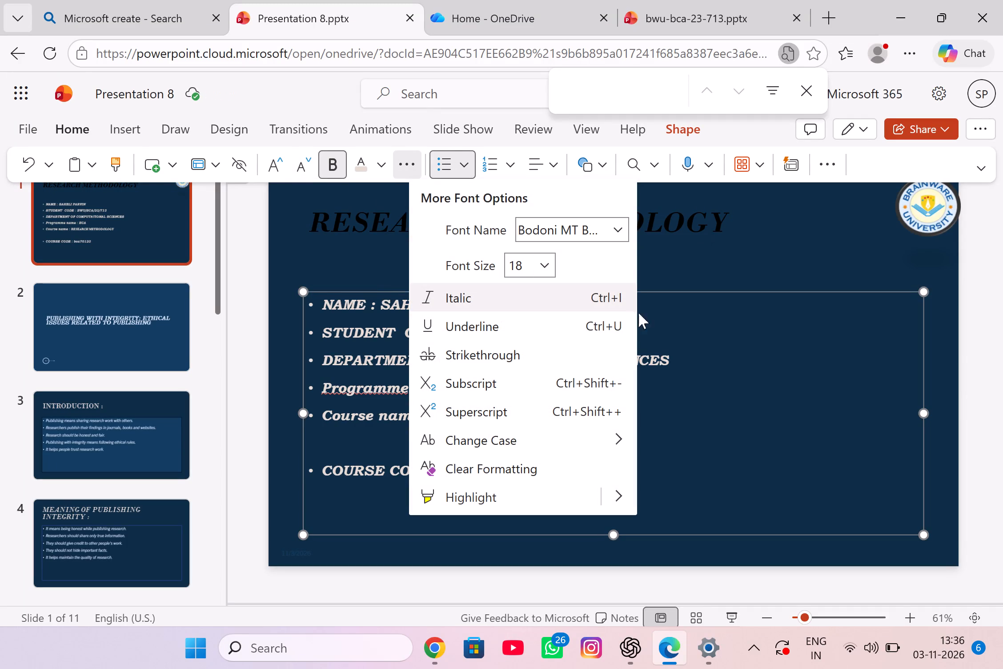
pyautogui.click(485, 231)
pyautogui.click(690, 336)
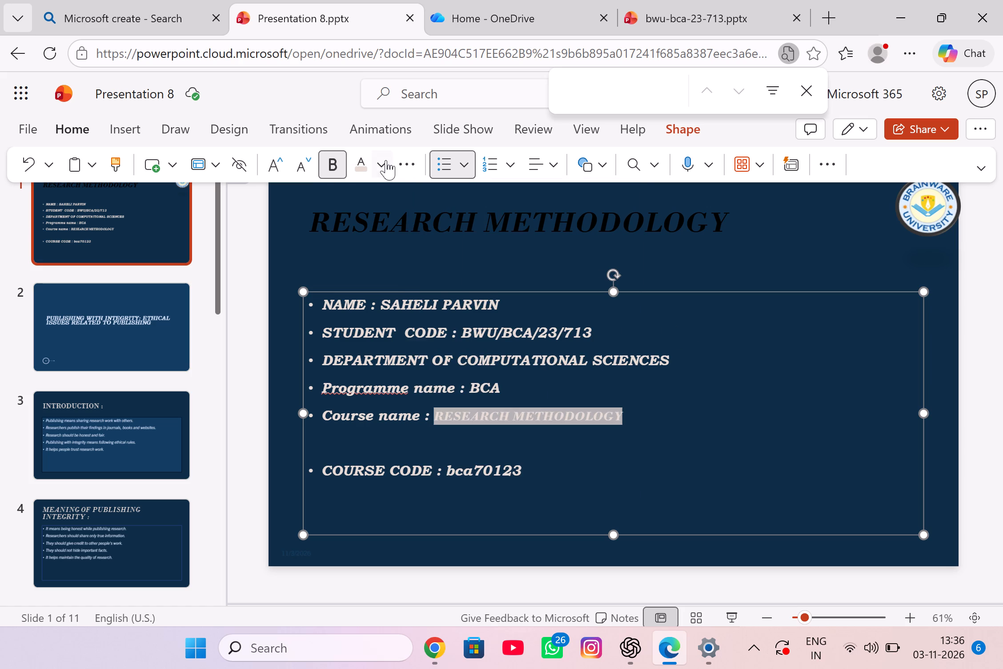
pyautogui.click(403, 161)
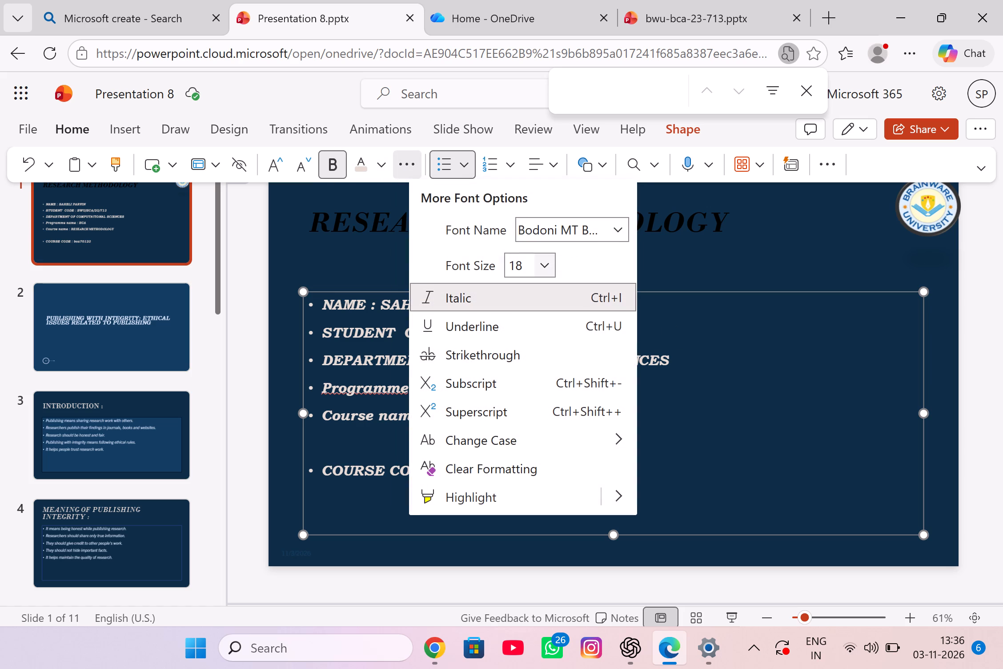
pyautogui.click(614, 230)
pyautogui.click(576, 285)
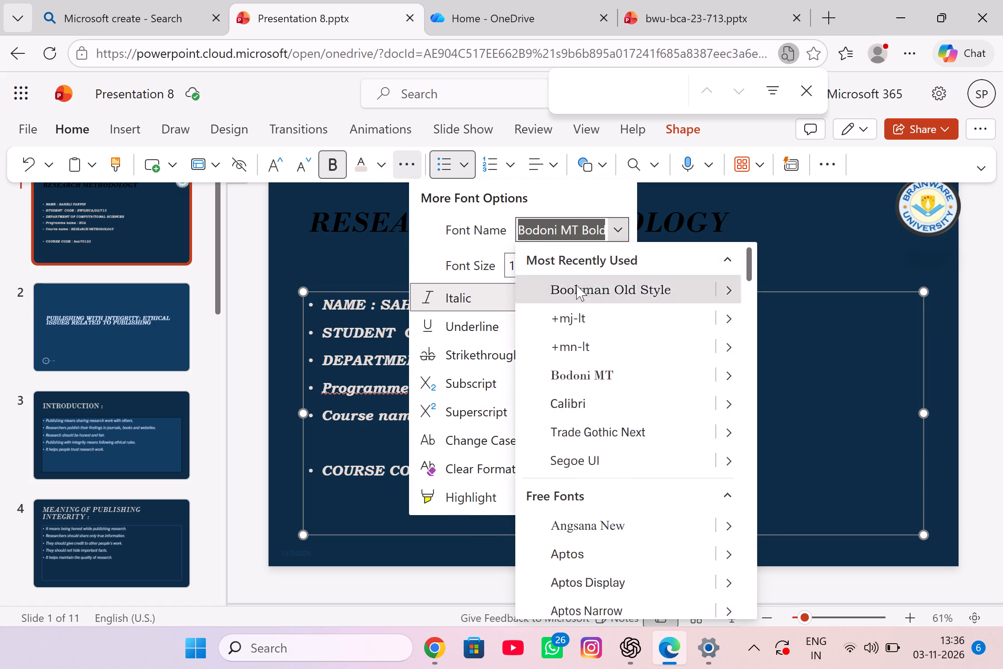
pyautogui.click(669, 403)
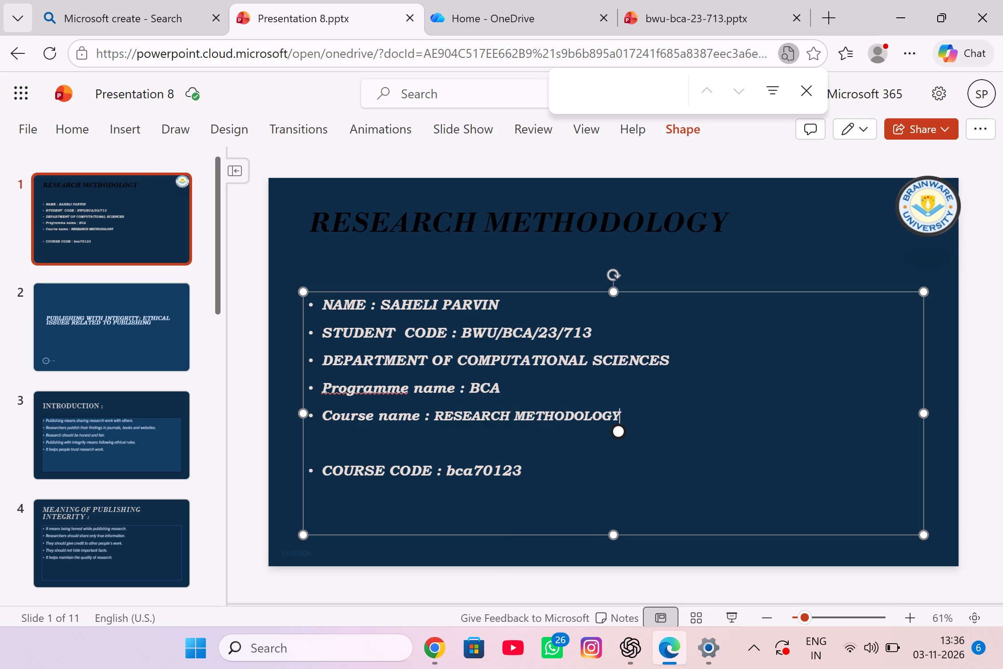
# Remove the empty bullet line between the course name and the course code.
pyautogui.click(309, 469)
pyautogui.press('BackSpace')
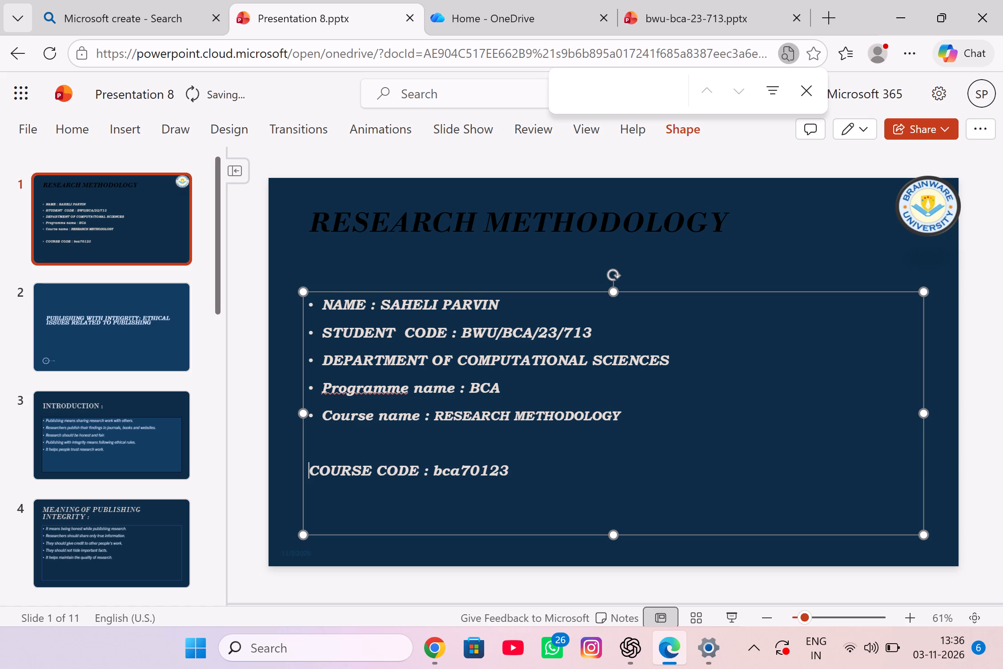
pyautogui.press('BackSpace')
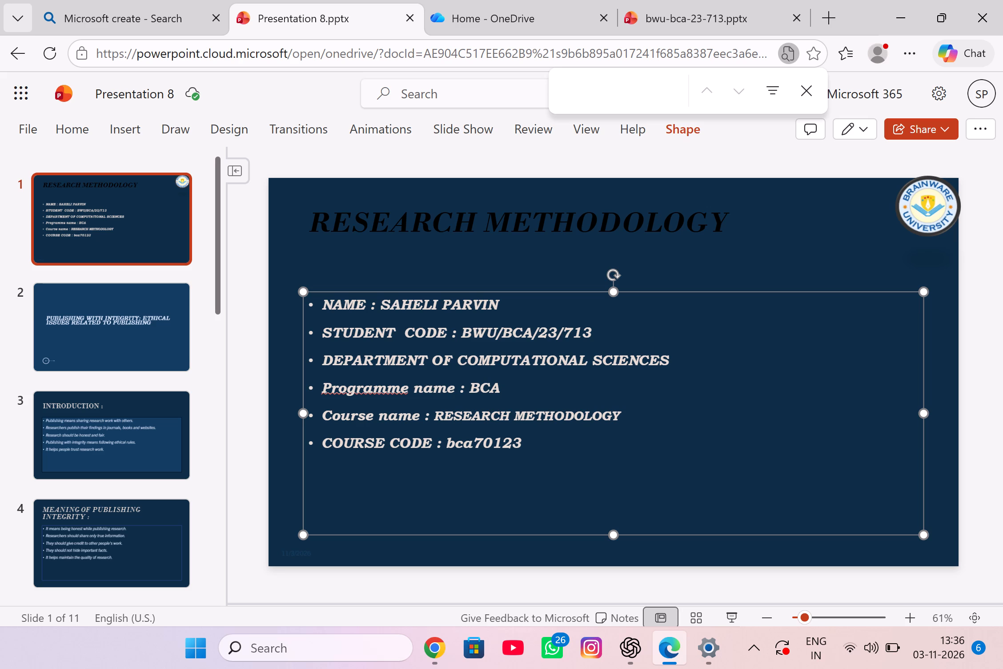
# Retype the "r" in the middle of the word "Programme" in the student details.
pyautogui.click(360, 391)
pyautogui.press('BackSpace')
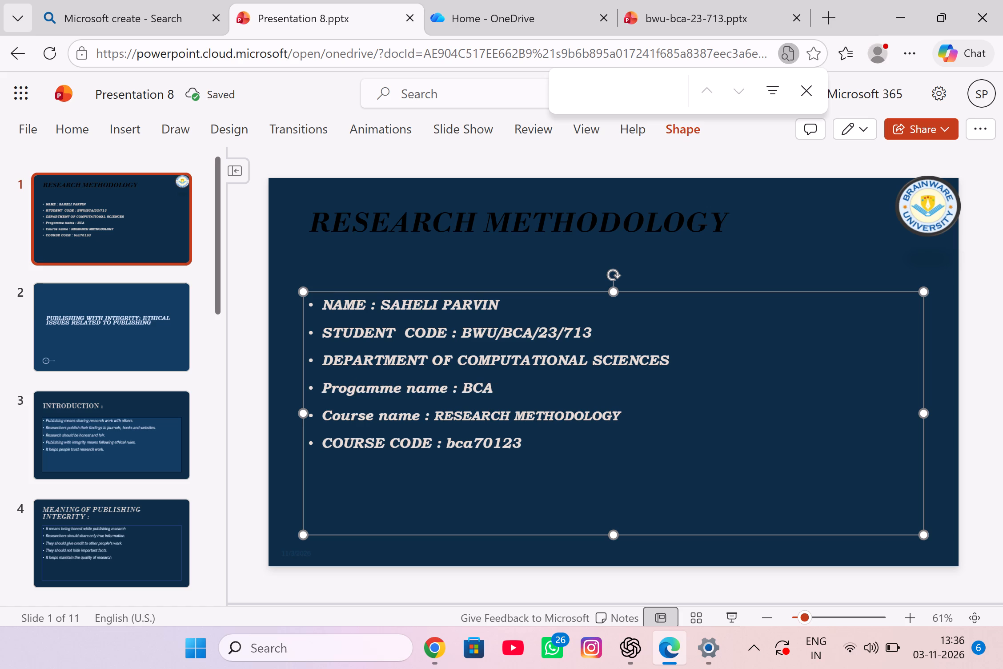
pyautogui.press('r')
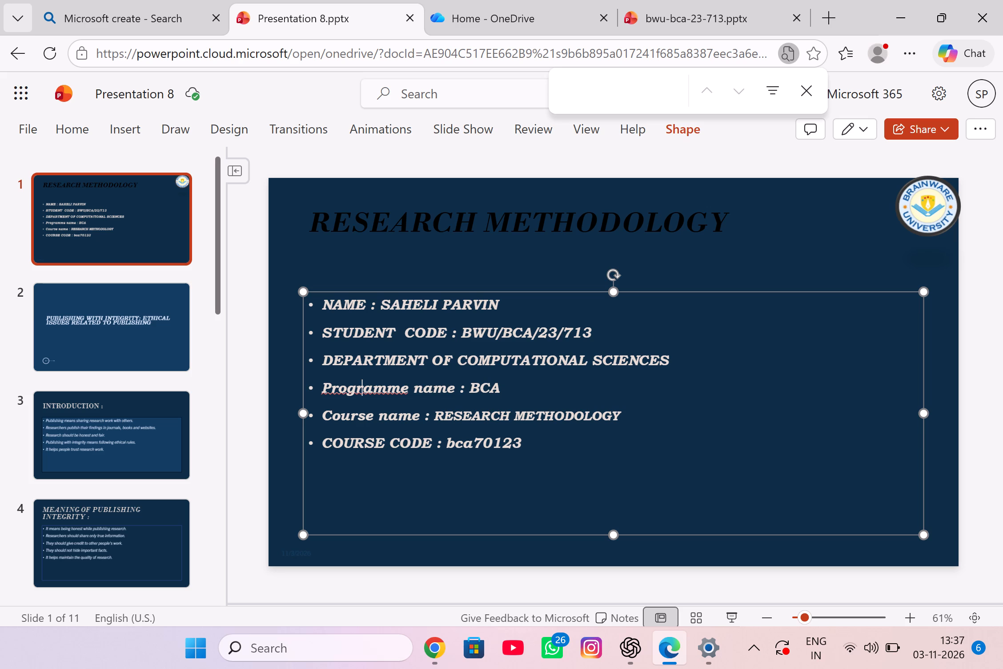
# Change the course code in slide 1's details to bca70121.
pyautogui.click(547, 450)
pyautogui.press('BackSpace')
pyautogui.press('1')
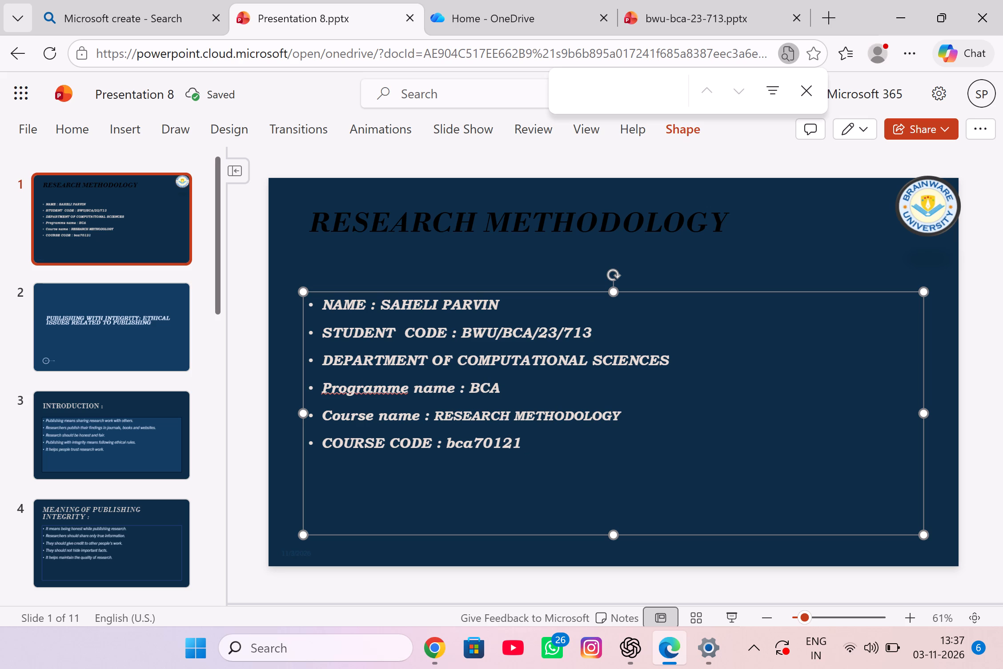
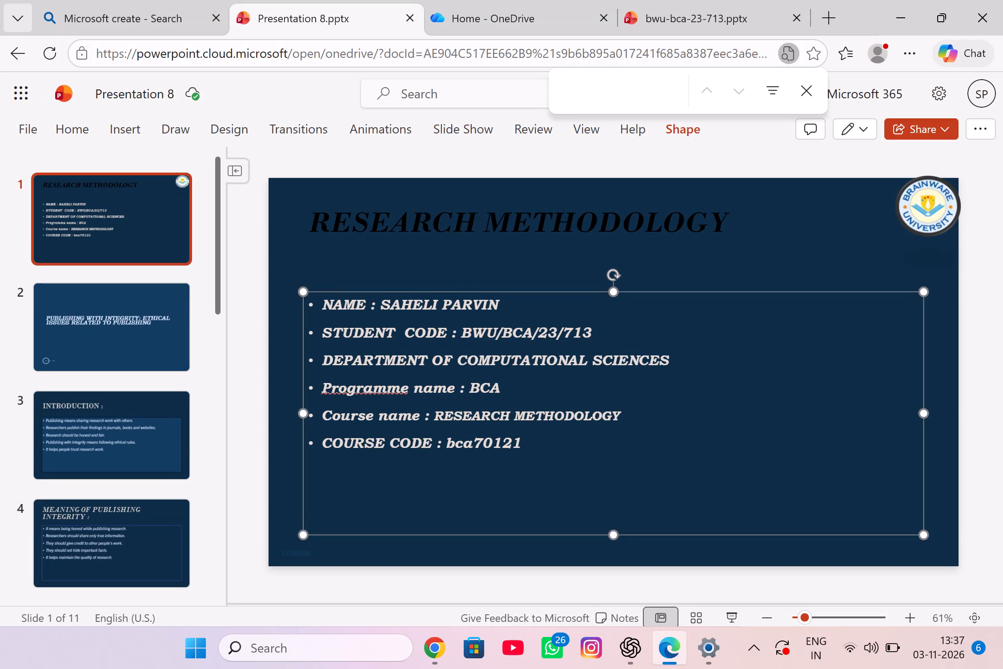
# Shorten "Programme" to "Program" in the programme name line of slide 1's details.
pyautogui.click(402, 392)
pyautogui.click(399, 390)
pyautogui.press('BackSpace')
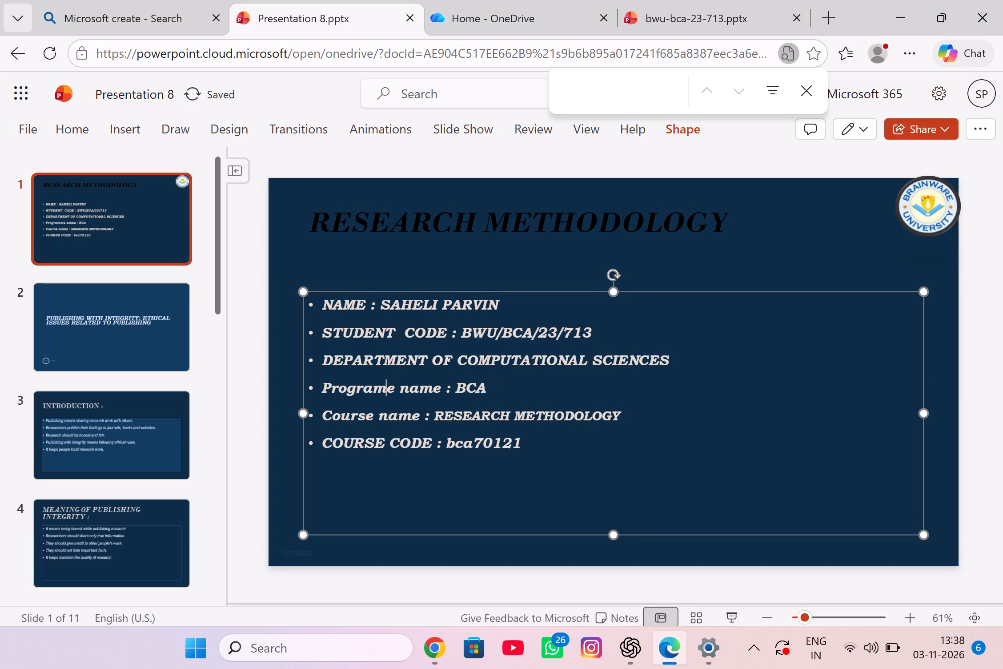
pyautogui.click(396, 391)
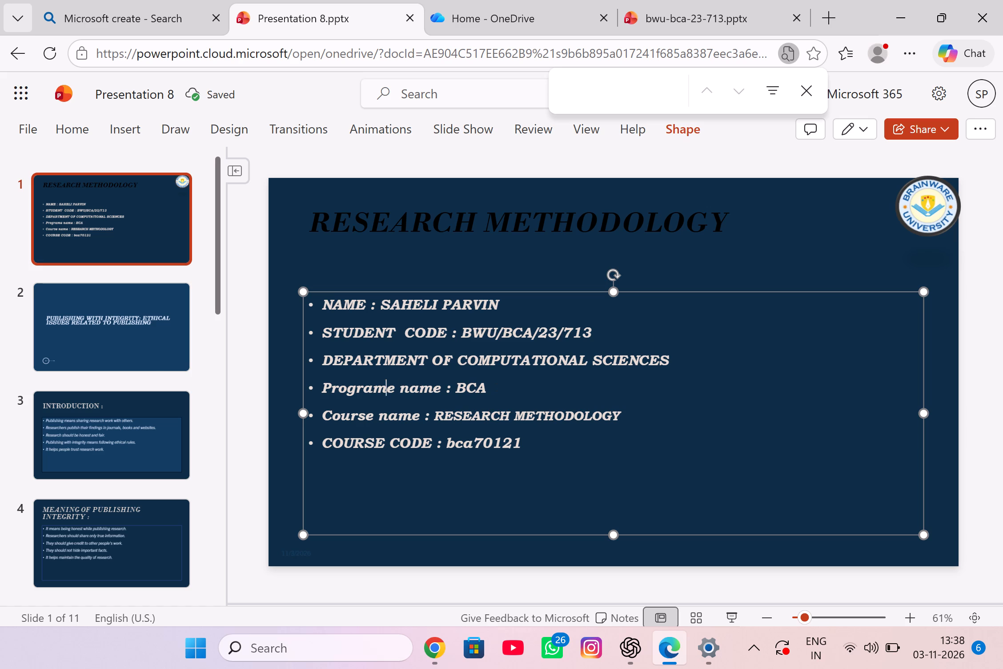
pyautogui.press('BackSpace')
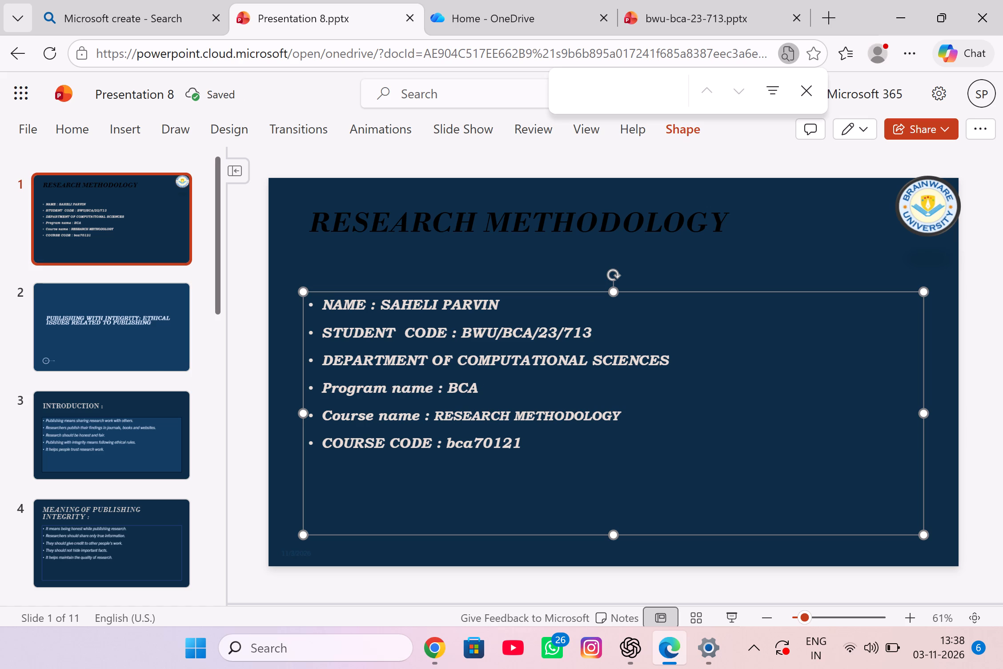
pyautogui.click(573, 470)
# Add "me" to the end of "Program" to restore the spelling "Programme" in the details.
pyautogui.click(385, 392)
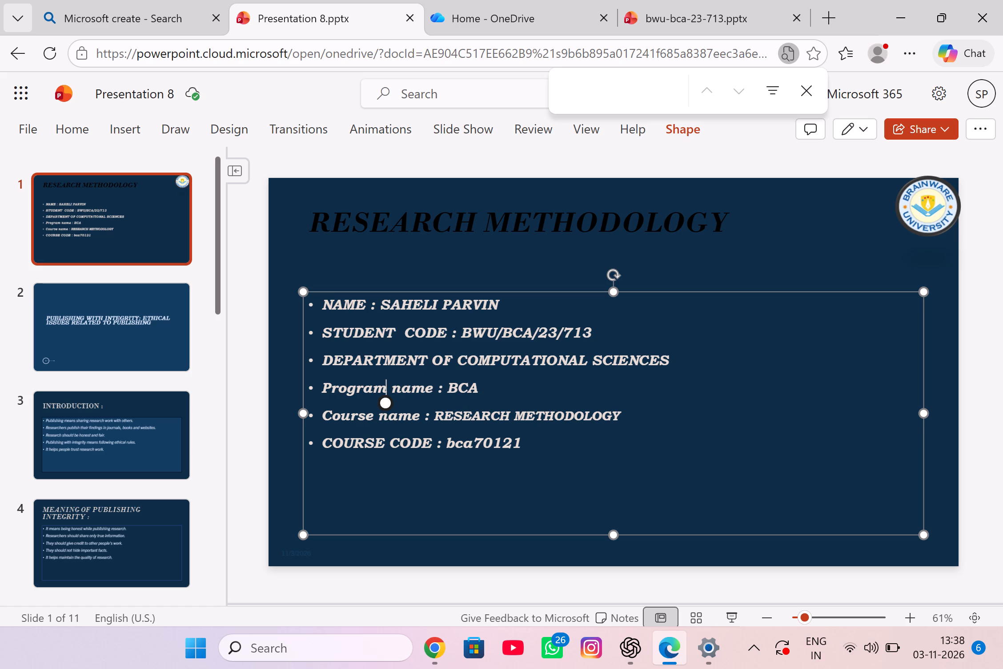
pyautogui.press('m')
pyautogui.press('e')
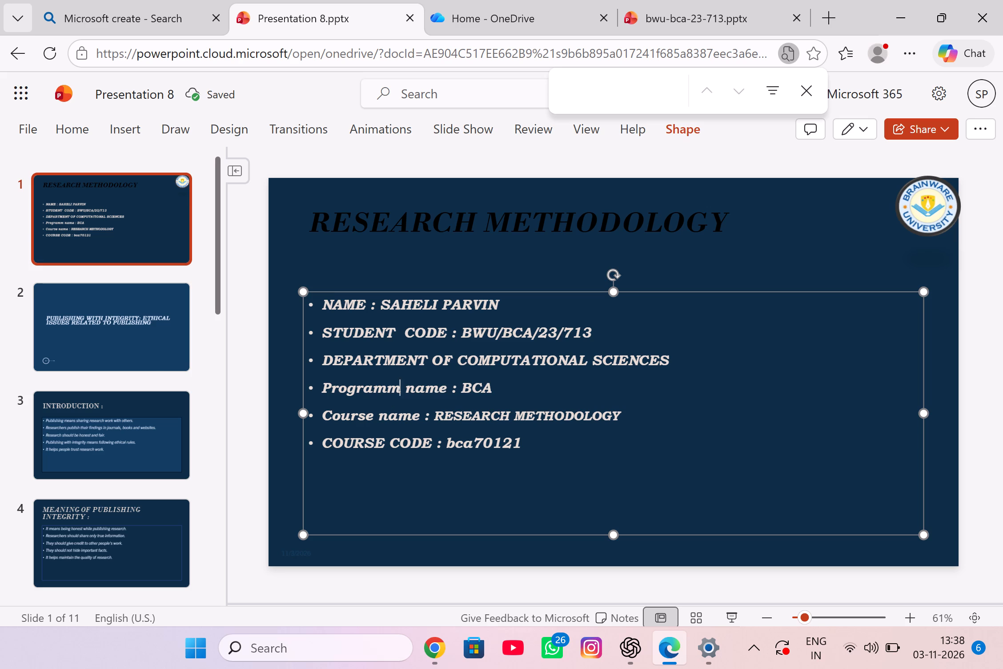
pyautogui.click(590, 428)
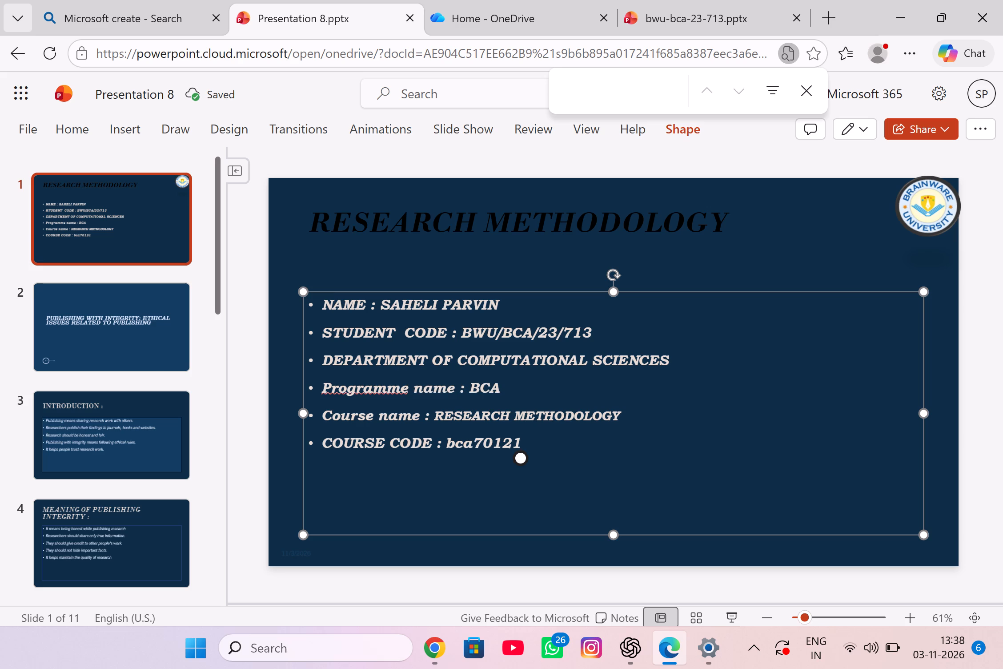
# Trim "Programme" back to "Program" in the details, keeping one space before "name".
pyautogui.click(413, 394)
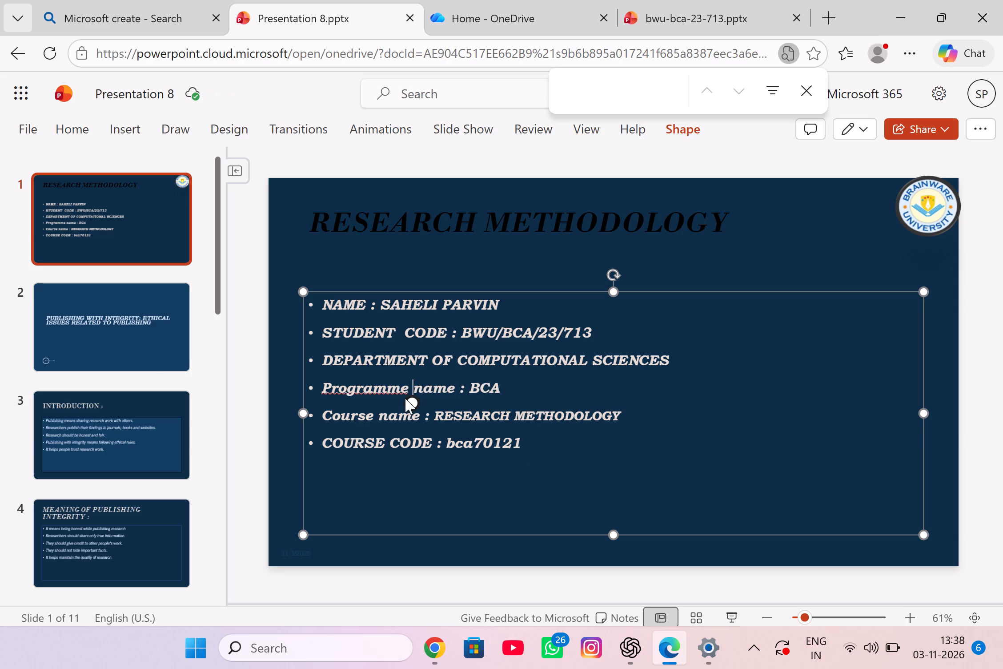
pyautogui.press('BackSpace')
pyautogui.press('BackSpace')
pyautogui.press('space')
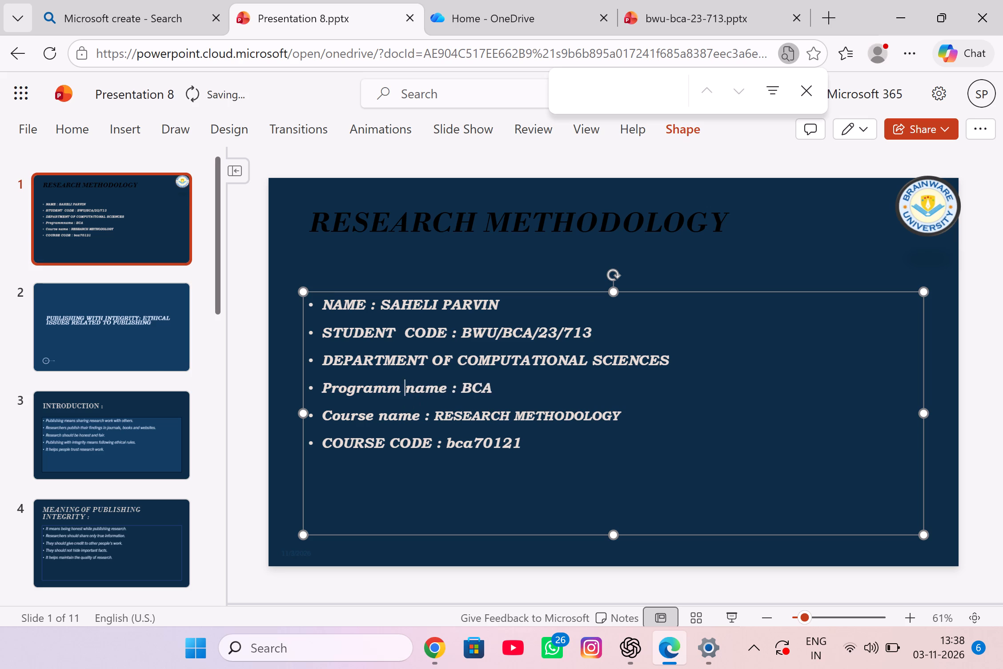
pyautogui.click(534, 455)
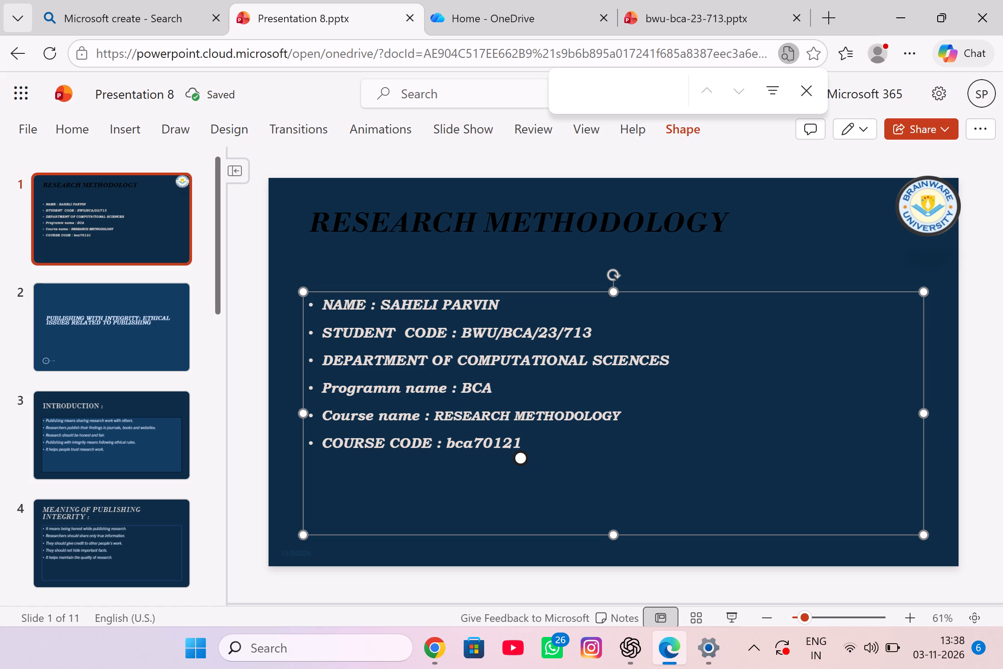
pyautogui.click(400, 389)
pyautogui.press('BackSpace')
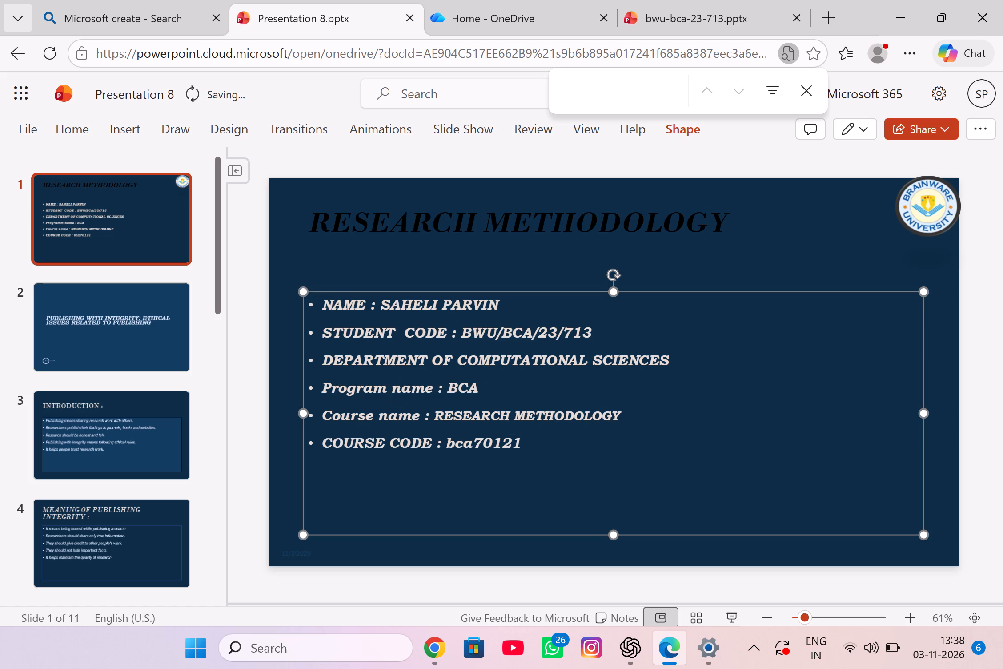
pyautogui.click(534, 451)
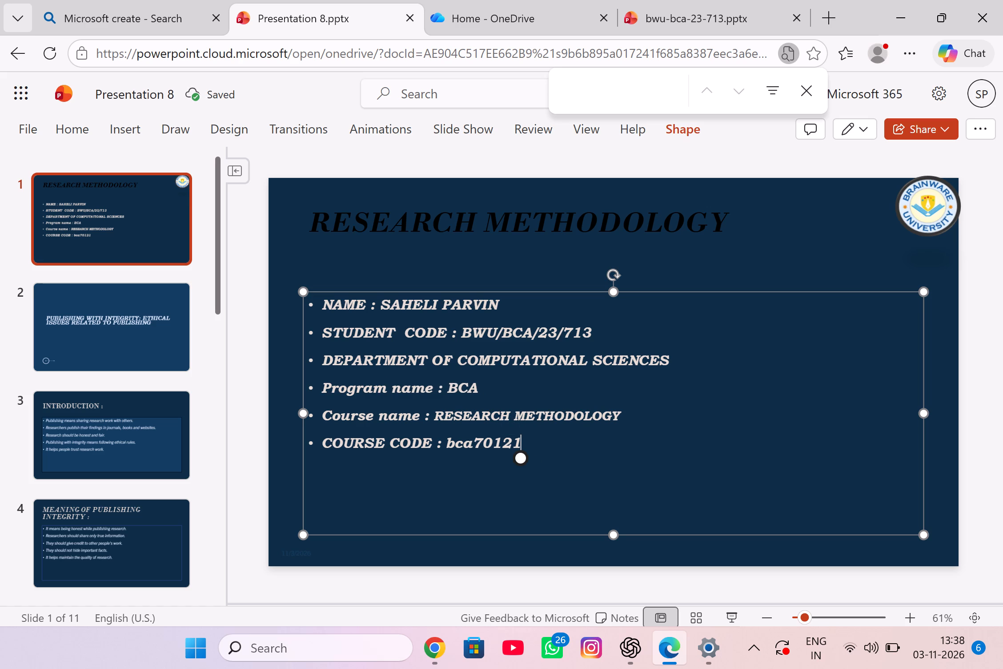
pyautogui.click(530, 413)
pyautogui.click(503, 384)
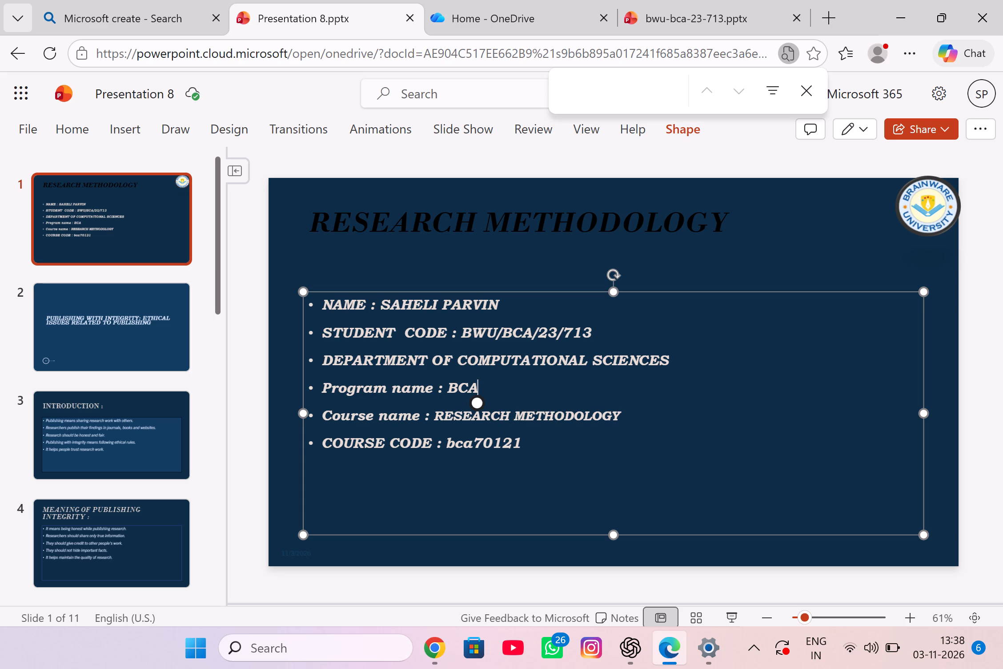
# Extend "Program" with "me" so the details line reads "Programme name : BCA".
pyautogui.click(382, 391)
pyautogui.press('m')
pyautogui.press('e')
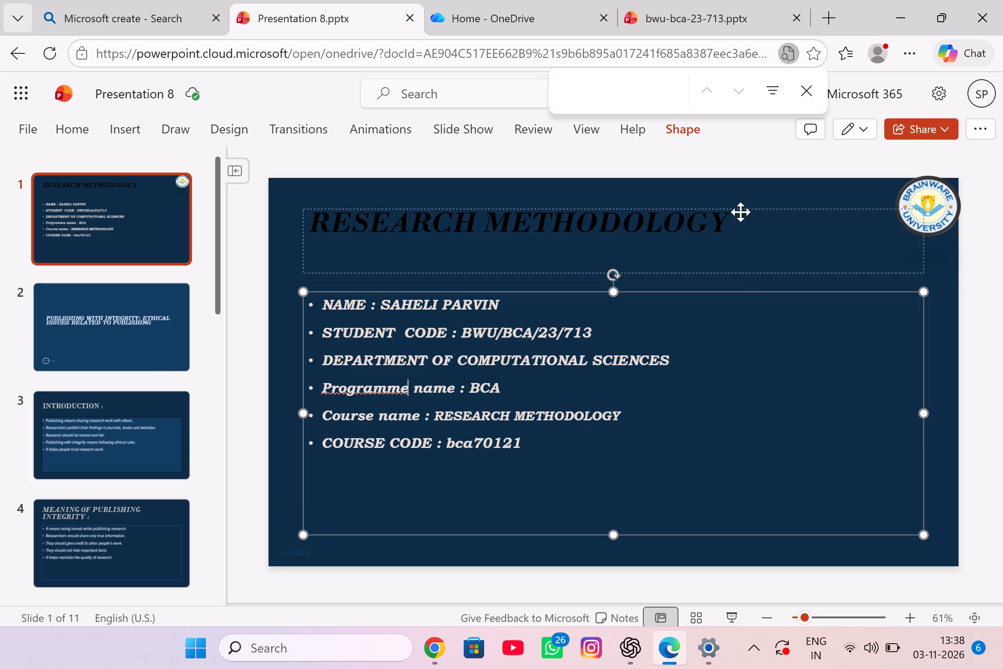
# Recolour the whole "RESEARCH METHODOLOGY" title on slide 1 with the light font colour.
pyautogui.moveTo(727, 219); pyautogui.dragTo(336, 222)
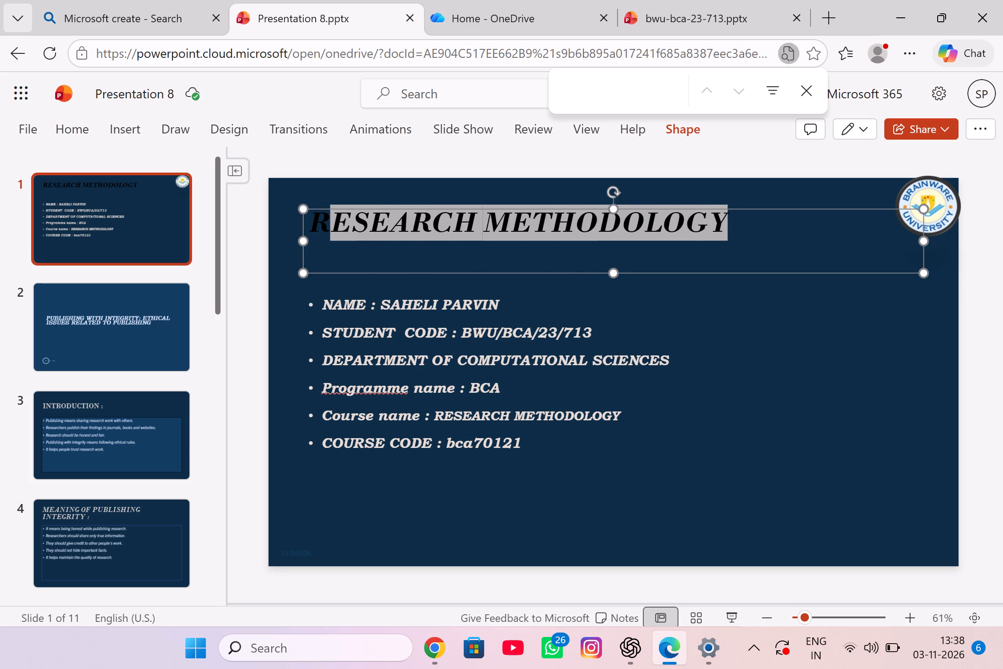
pyautogui.moveTo(336, 222); pyautogui.dragTo(311, 226)
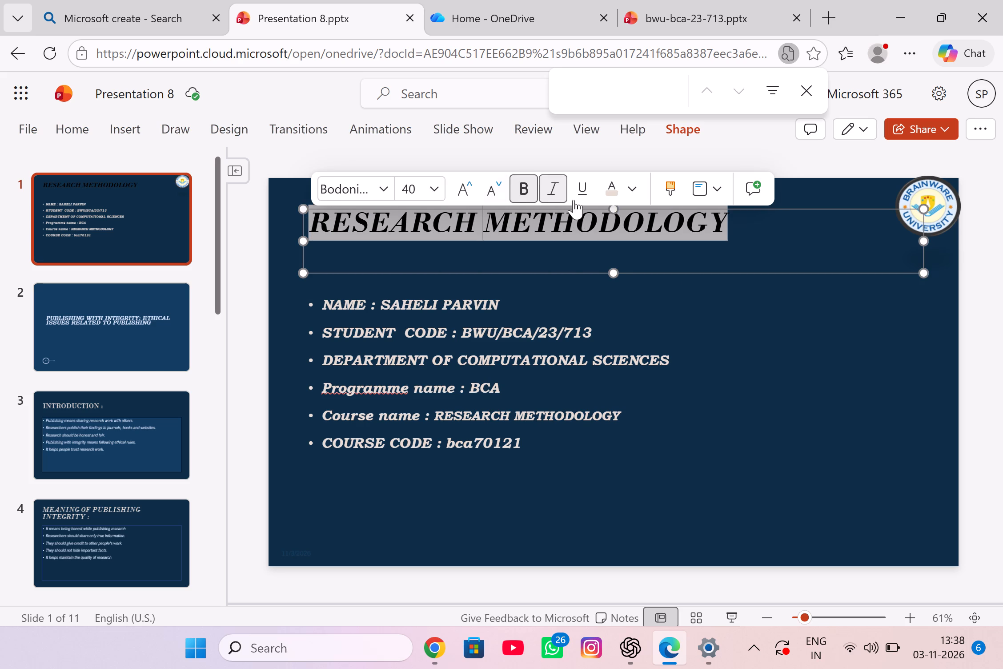
pyautogui.click(617, 194)
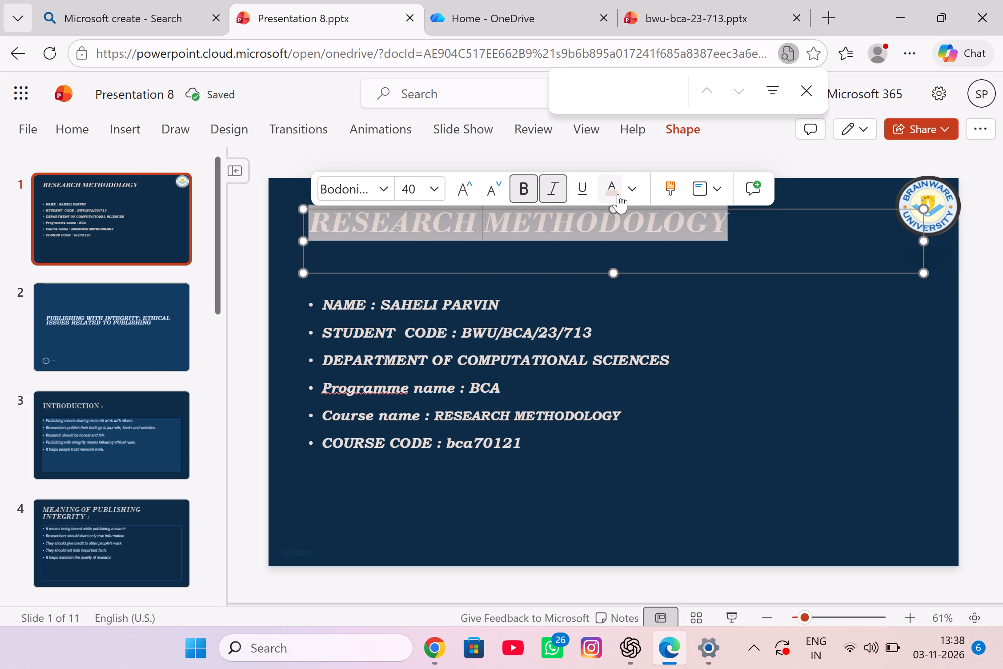
pyautogui.click(725, 347)
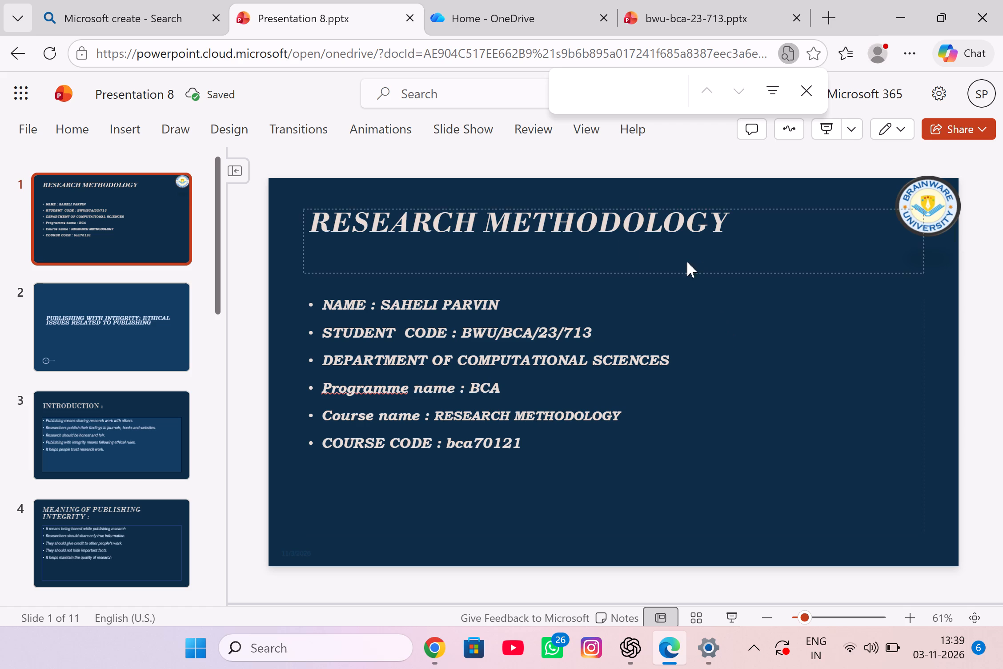
# Move the "RESEARCH METHODOLOGY" title down so it sits just above the student details.
pyautogui.moveTo(599, 209); pyautogui.dragTo(600, 219)
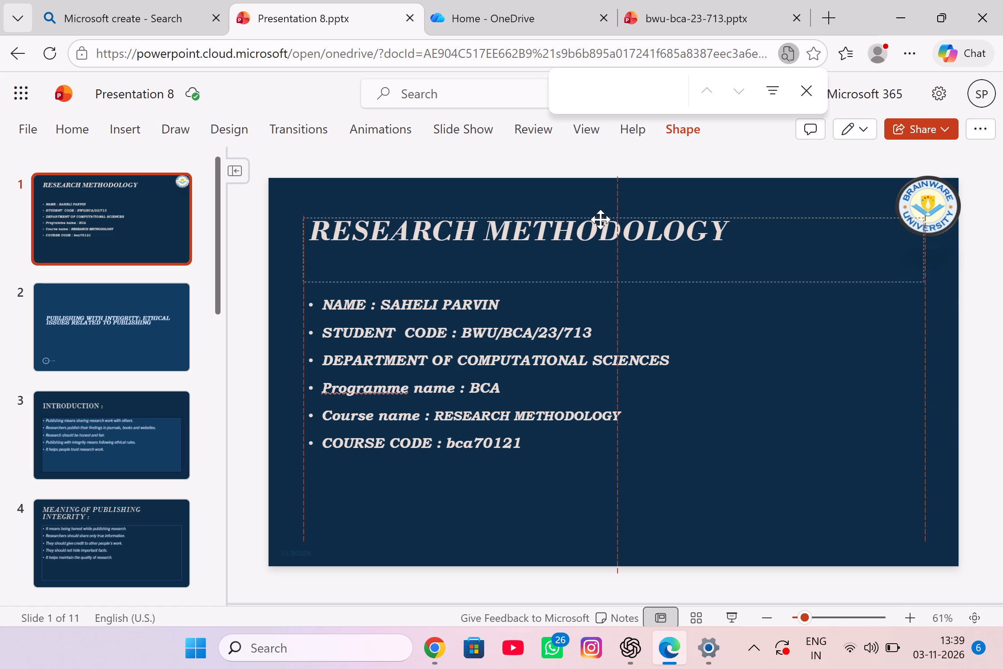
pyautogui.moveTo(600, 219); pyautogui.dragTo(601, 229)
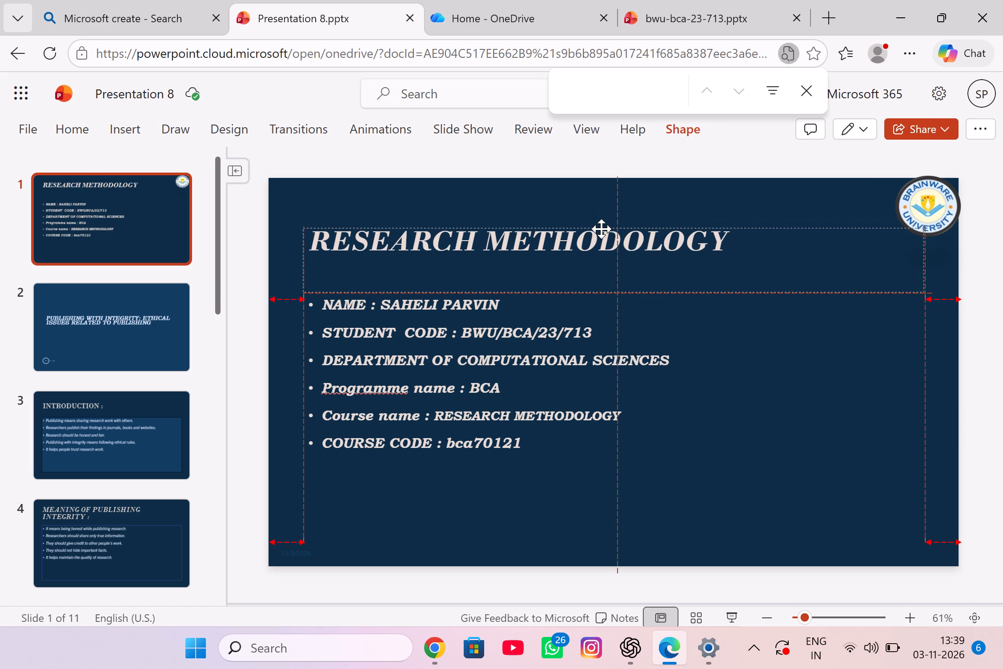
pyautogui.moveTo(601, 229); pyautogui.dragTo(601, 232)
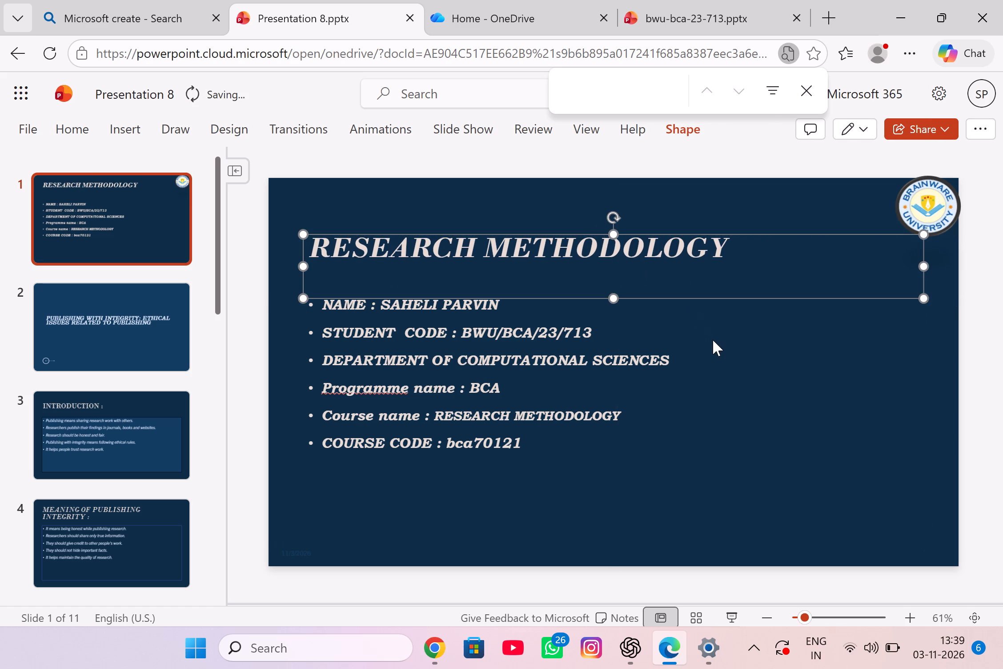
pyautogui.click(718, 340)
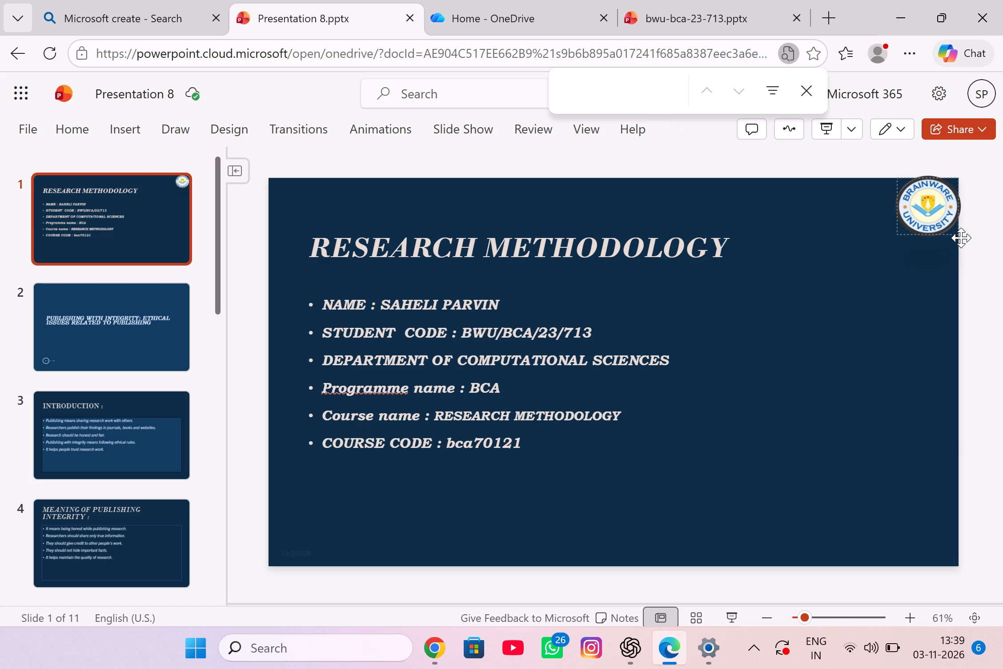
# Nudge the Brainware University logo inward from the slide's edge and reduce its height and width.
pyautogui.moveTo(960, 236); pyautogui.dragTo(953, 234)
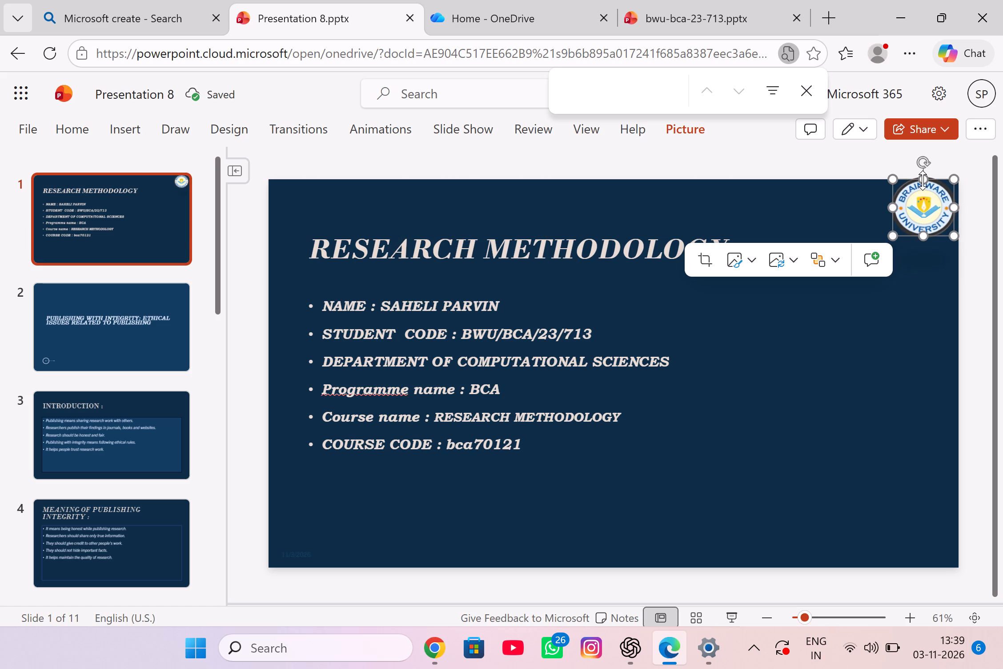
pyautogui.moveTo(923, 180); pyautogui.dragTo(923, 187)
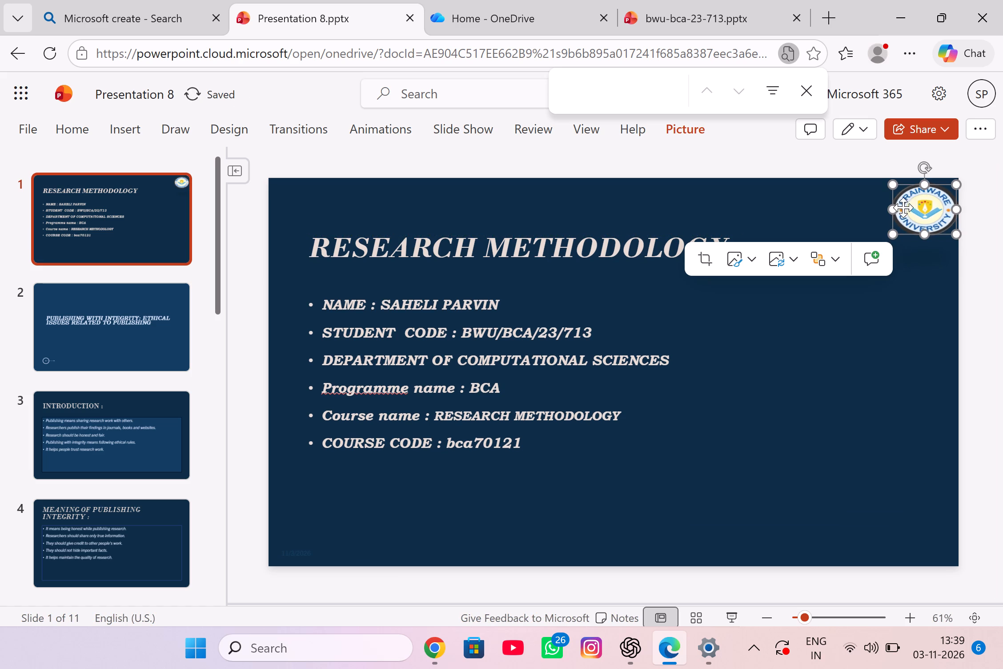
pyautogui.moveTo(892, 211); pyautogui.dragTo(906, 211)
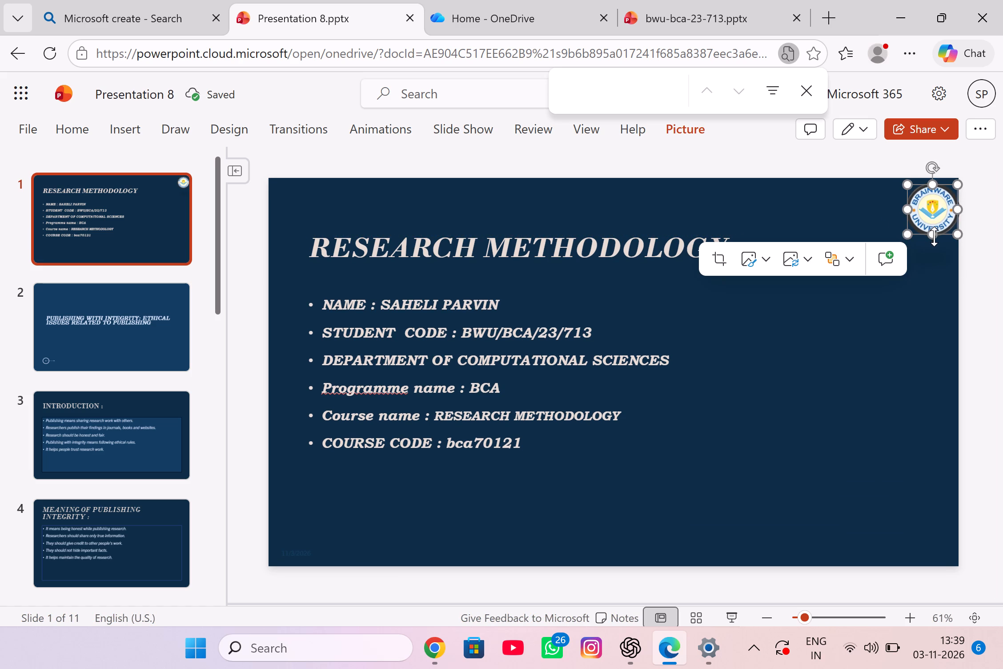
pyautogui.moveTo(933, 237); pyautogui.dragTo(932, 228)
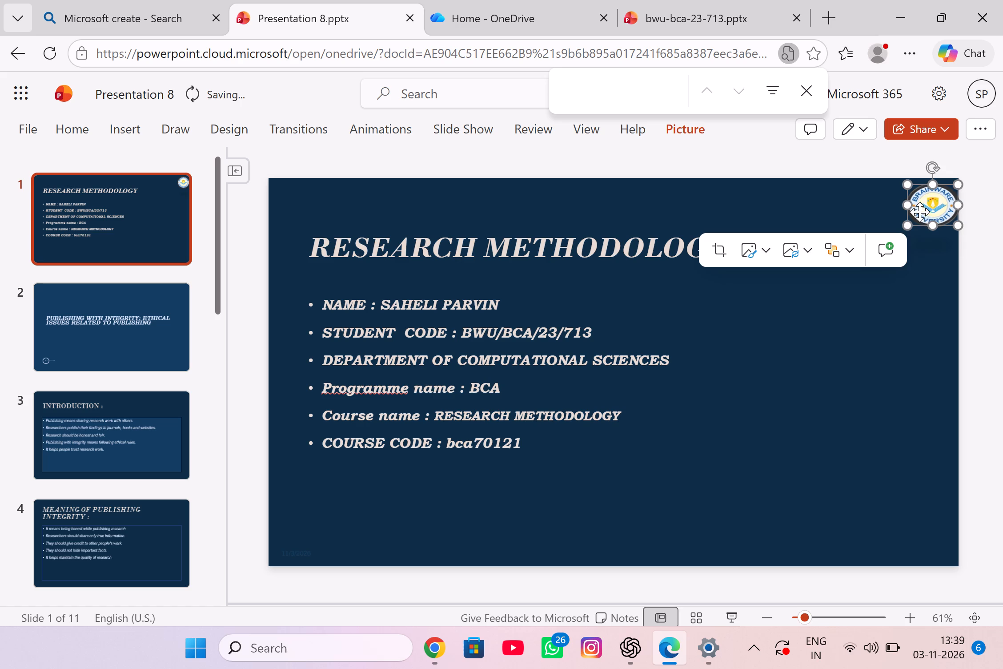
# Move the university logo up into the upper-right corner of slide 1, against the slide's edges.
pyautogui.moveTo(933, 207); pyautogui.dragTo(935, 197)
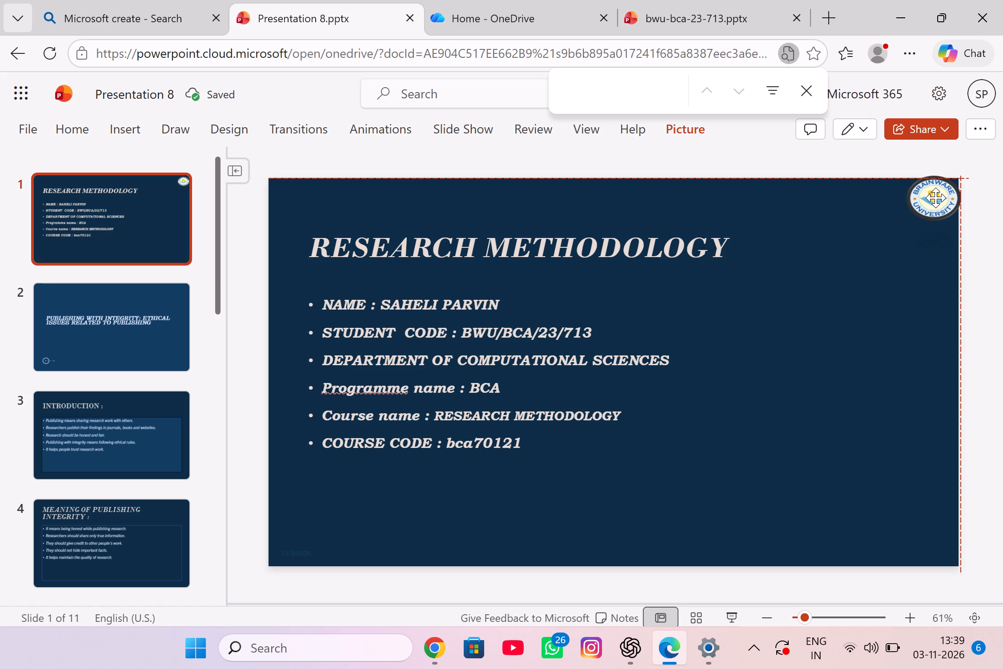
pyautogui.moveTo(935, 197); pyautogui.dragTo(929, 206)
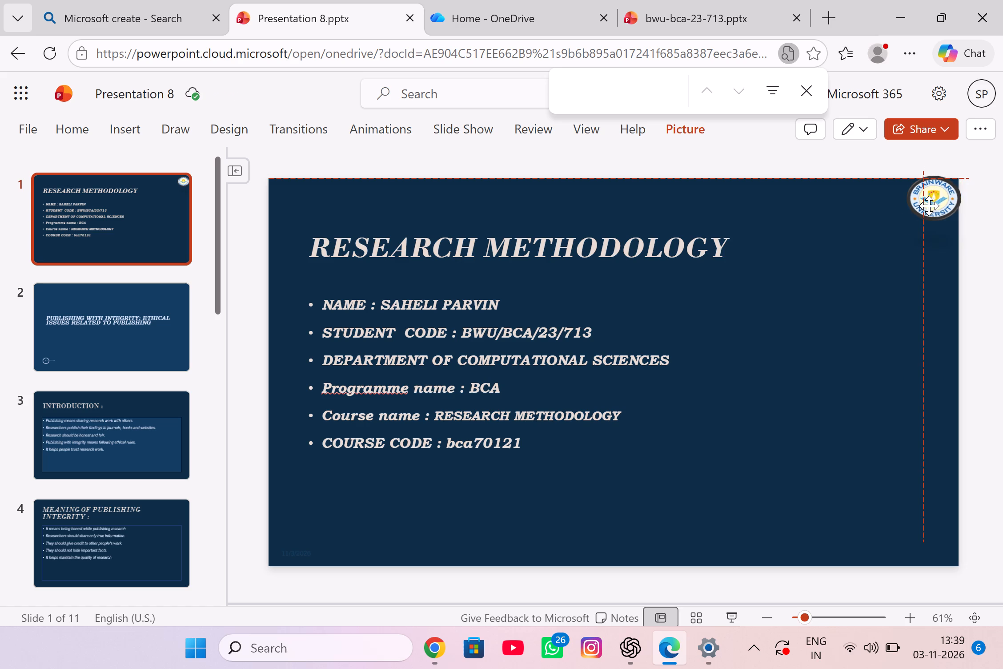
pyautogui.moveTo(929, 206); pyautogui.dragTo(930, 204)
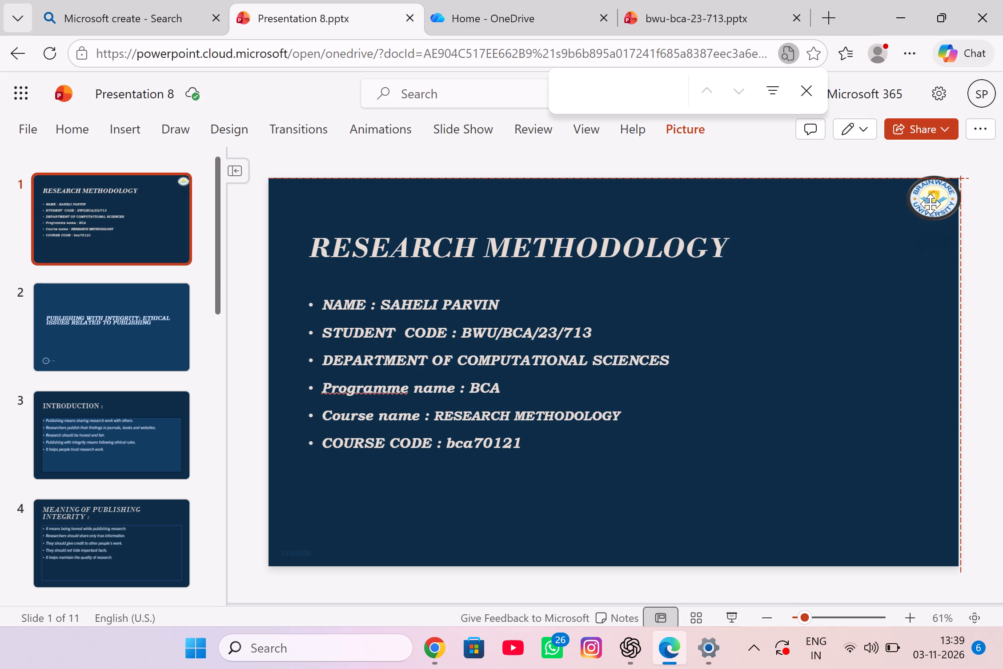
pyautogui.moveTo(930, 204); pyautogui.dragTo(929, 204)
# Narrow the university logo slightly from both sides so it looks nearly round in the slide's corner.
pyautogui.moveTo(958, 199); pyautogui.dragTo(956, 199)
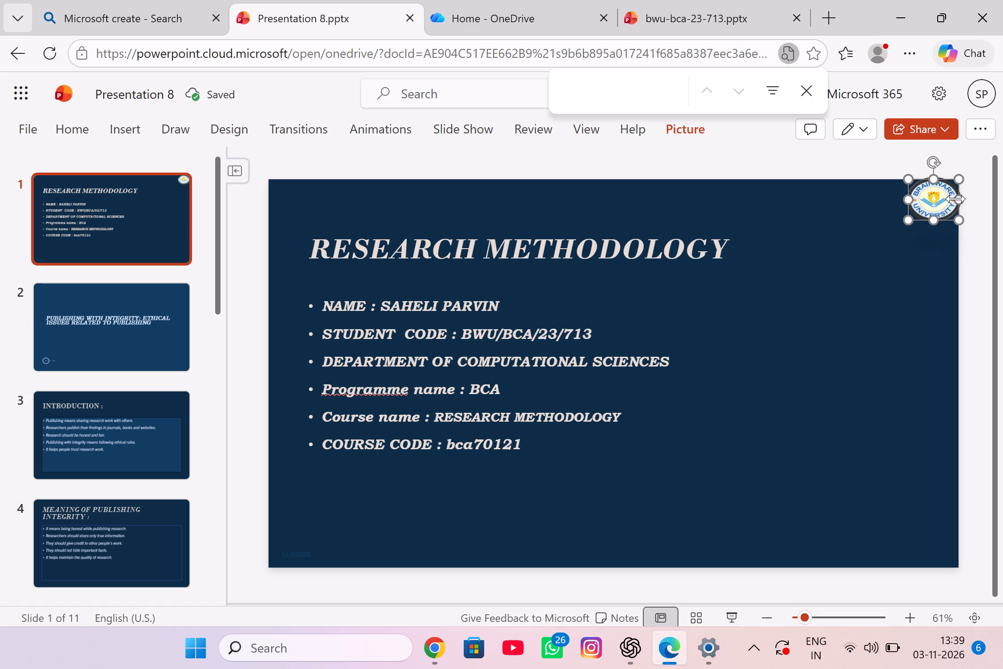
pyautogui.moveTo(956, 199); pyautogui.dragTo(953, 199)
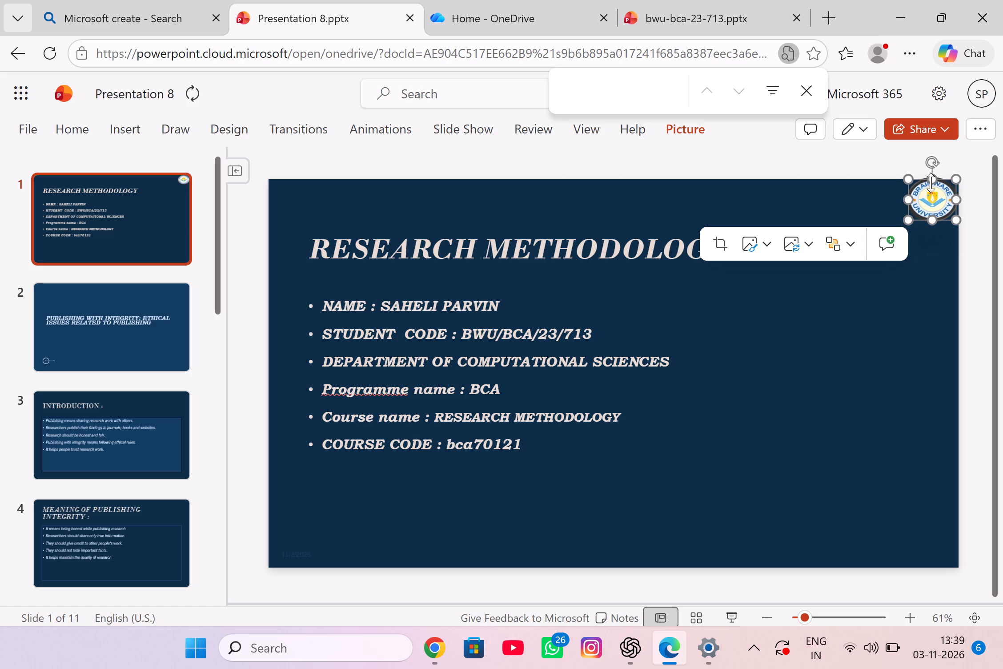
pyautogui.click(931, 182)
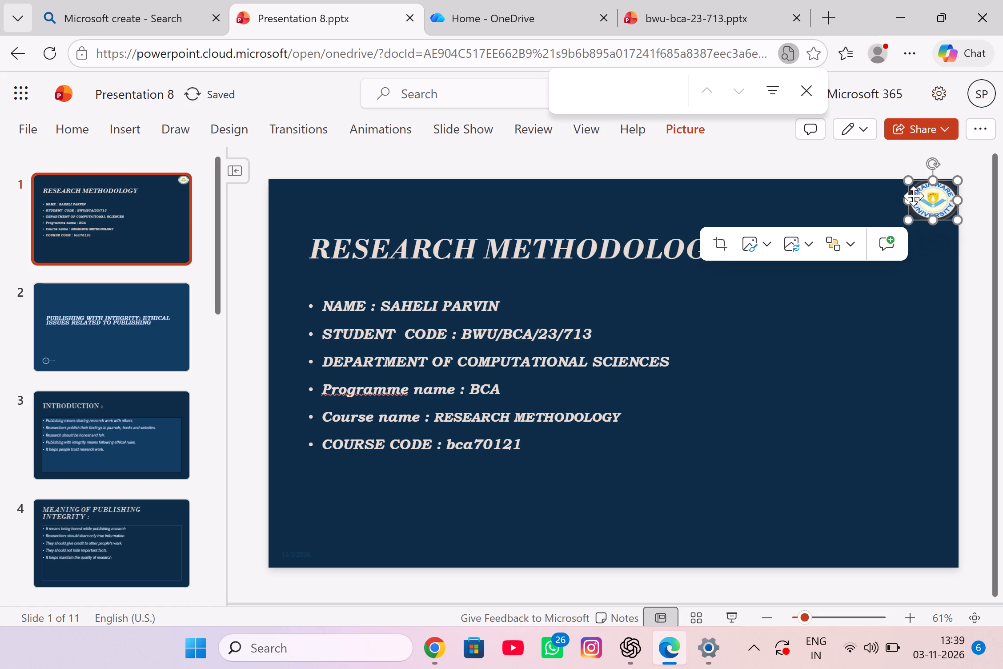
pyautogui.moveTo(912, 198); pyautogui.dragTo(919, 199)
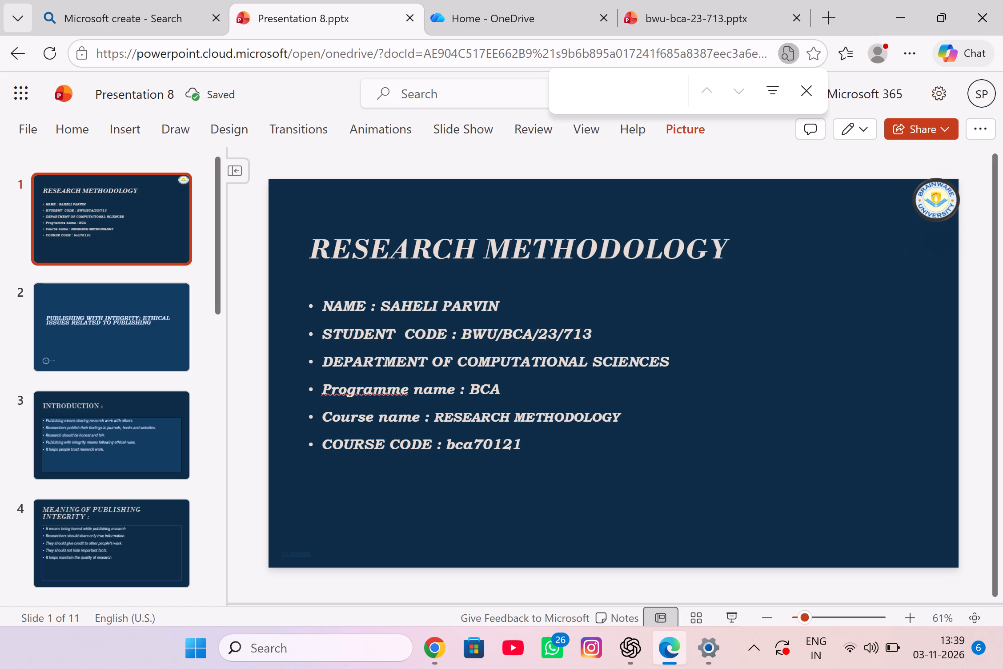
# Slightly reduce the width and height of the university logo in slide 1's upper corner, keeping it nearly round.
pyautogui.moveTo(919, 199); pyautogui.dragTo(921, 199)
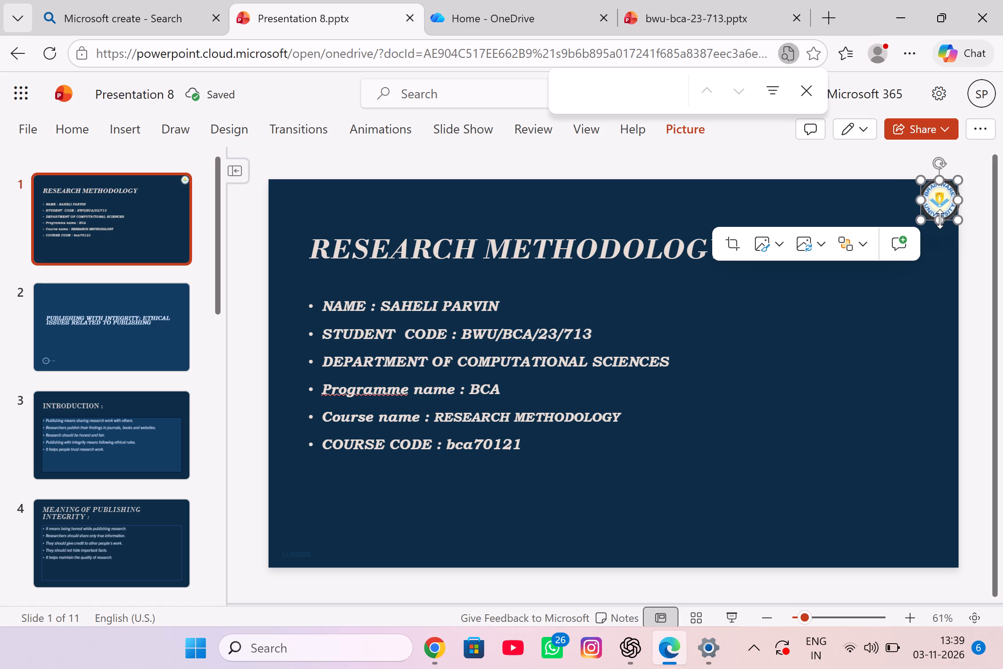
pyautogui.moveTo(940, 219); pyautogui.dragTo(940, 212)
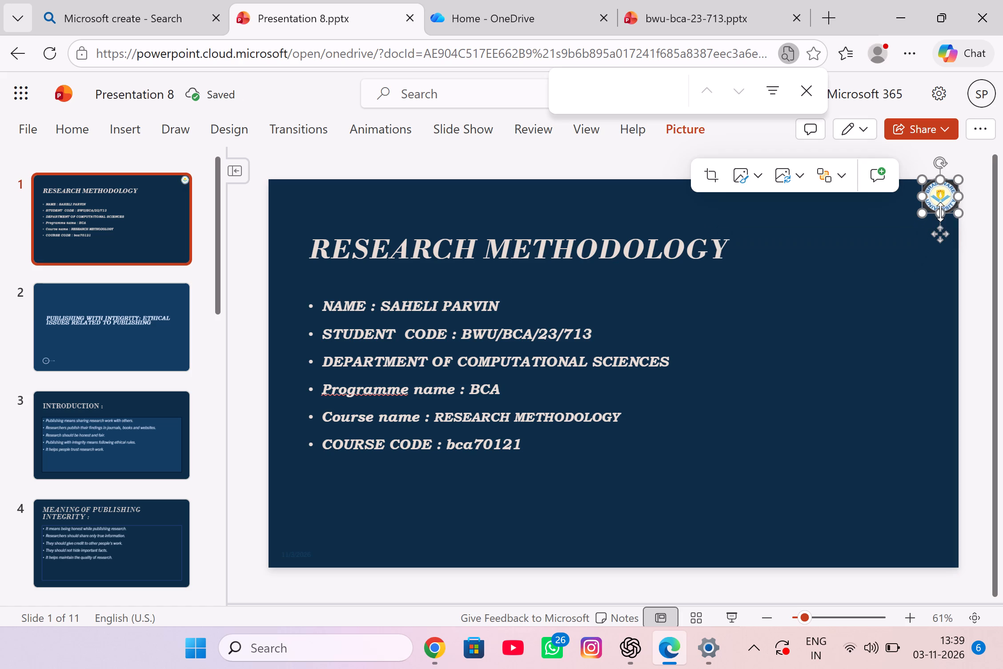
# Copy the resized university logo from slide 1 and paste it onto slide 2, the "Publishing with Integrity" title slide.
pyautogui.rightClick(944, 195)
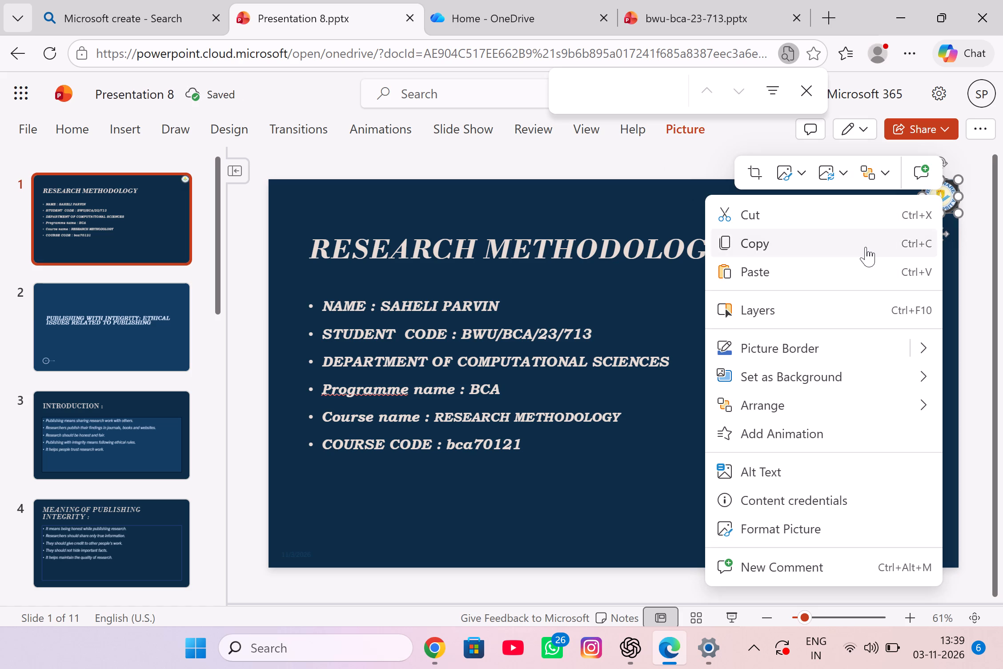
pyautogui.click(866, 247)
pyautogui.rightClick(907, 293)
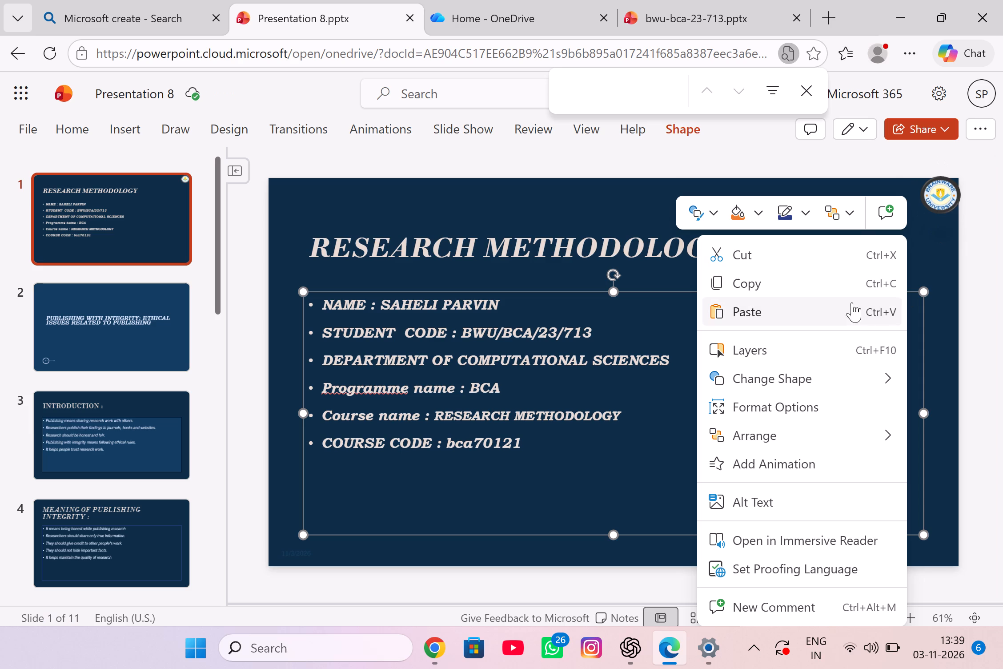
pyautogui.moveTo(140, 327); pyautogui.dragTo(145, 326)
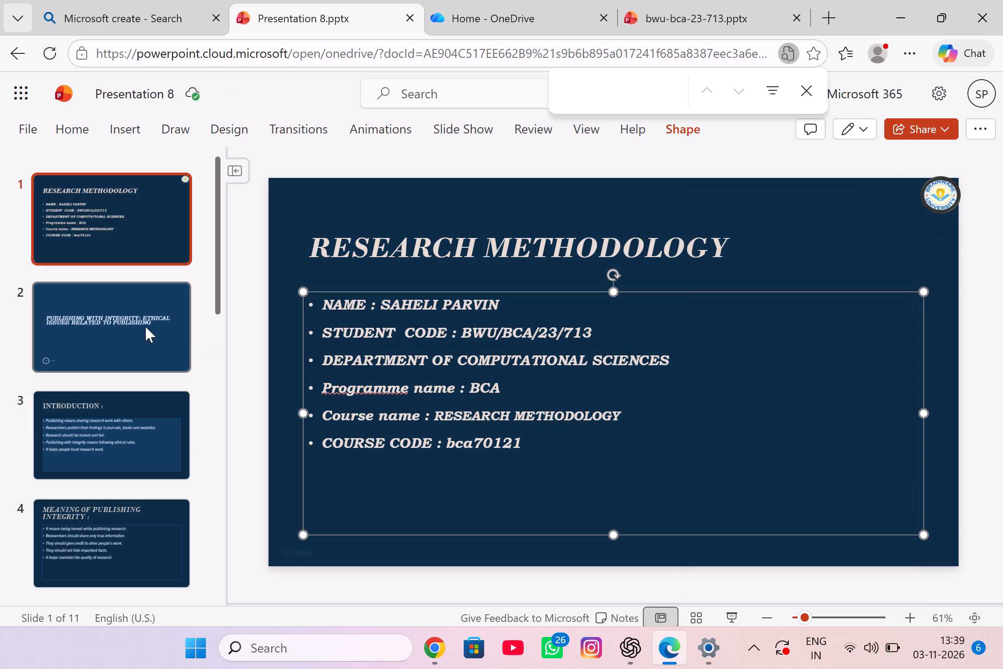
pyautogui.moveTo(145, 326); pyautogui.dragTo(146, 326)
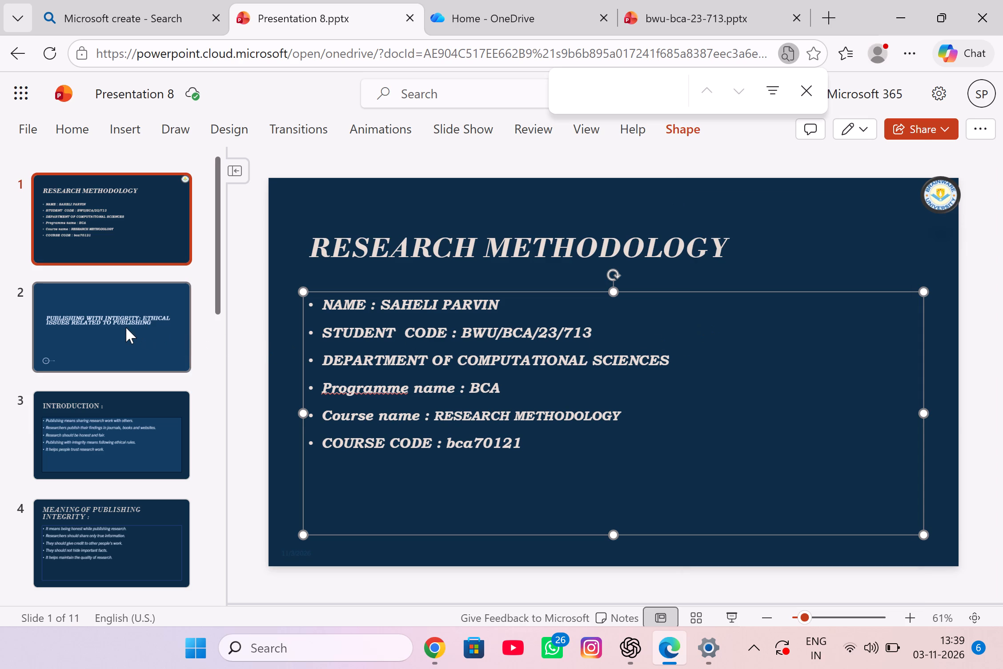
pyautogui.click(126, 327)
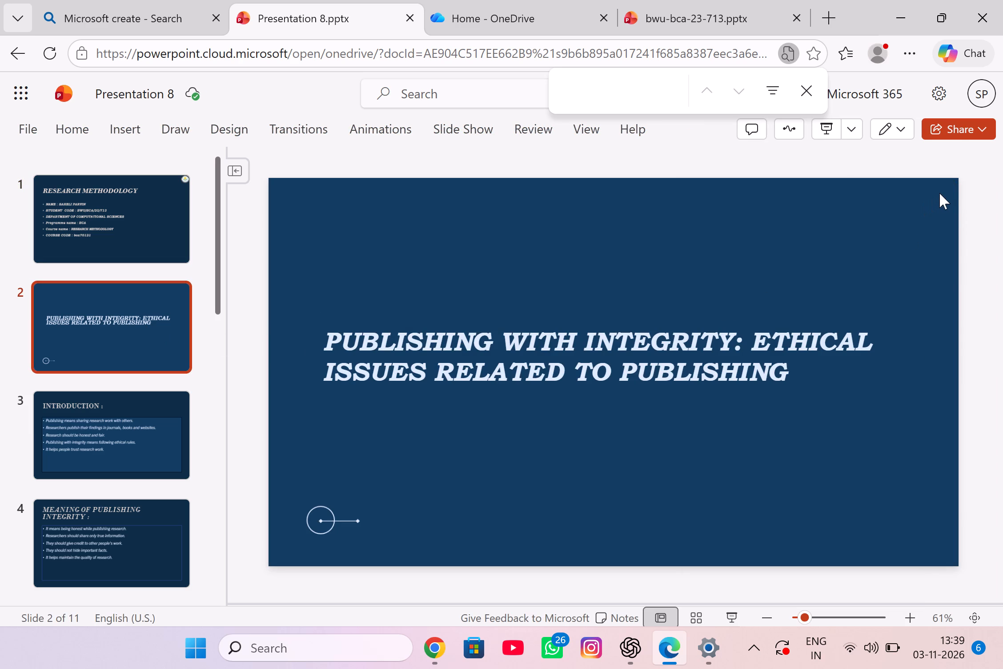
pyautogui.rightClick(946, 186)
pyautogui.click(933, 195)
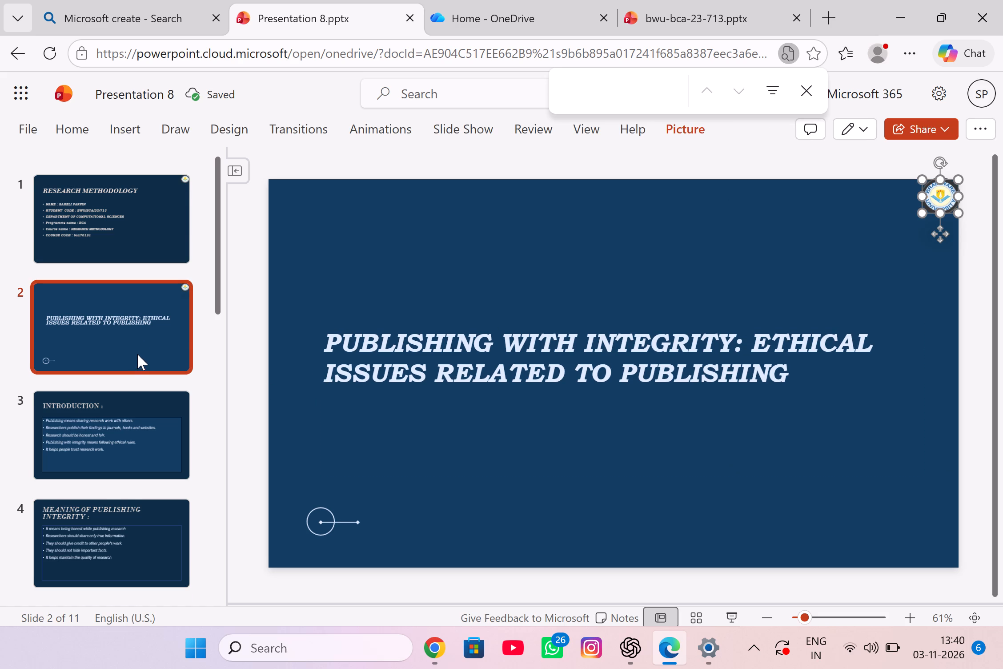
# Paste the copied university logo onto slide 3 (Introduction) and slide 4 (Meaning of Publishing Integrity).
pyautogui.scroll(-1, 137, 354)
pyautogui.rightClick(157, 312)
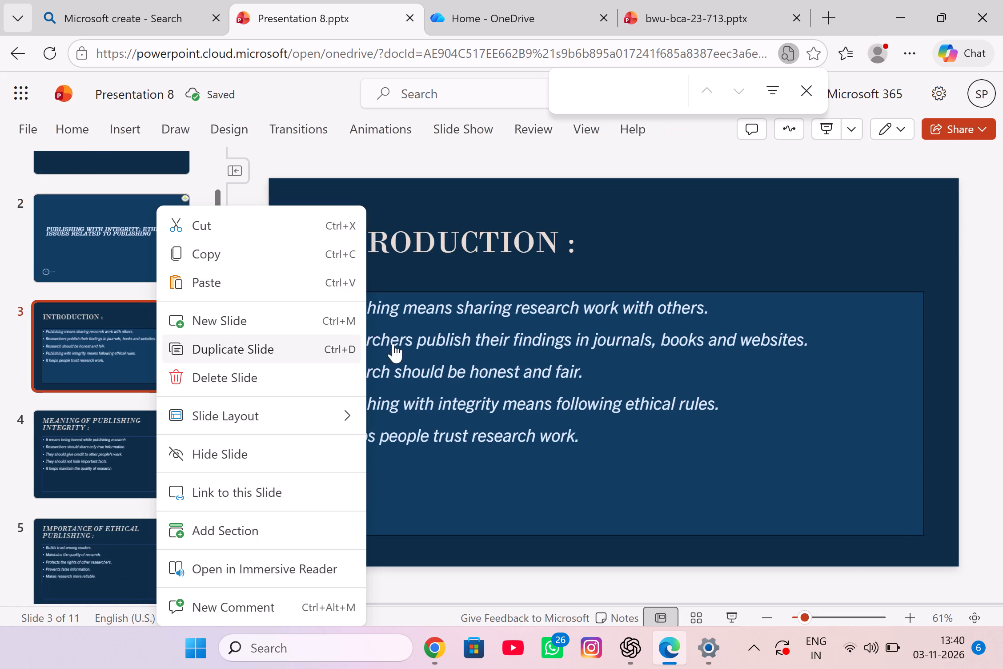
pyautogui.rightClick(936, 193)
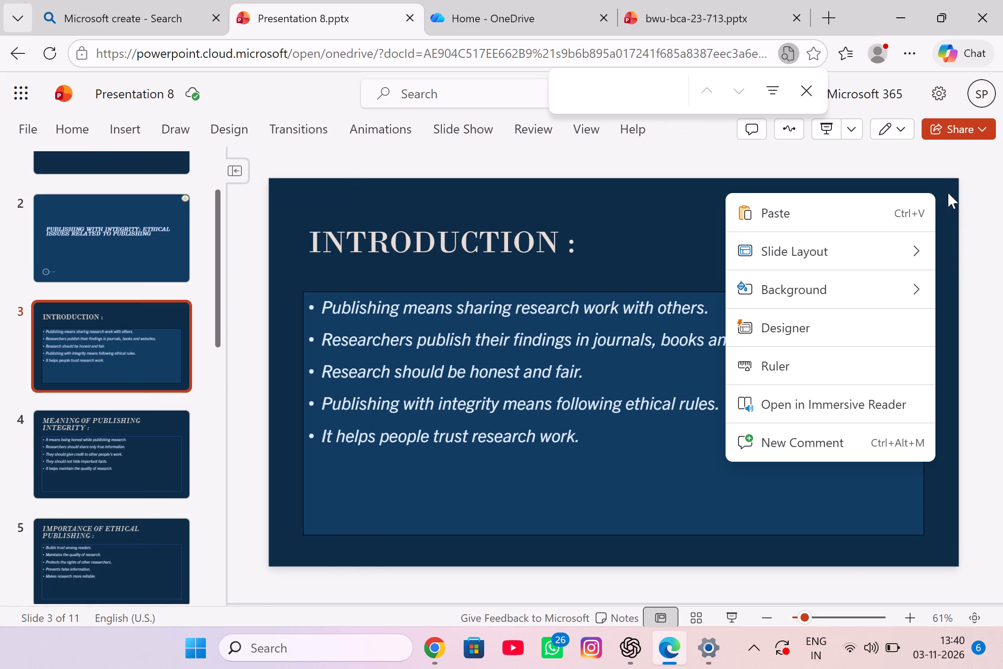
pyautogui.click(912, 202)
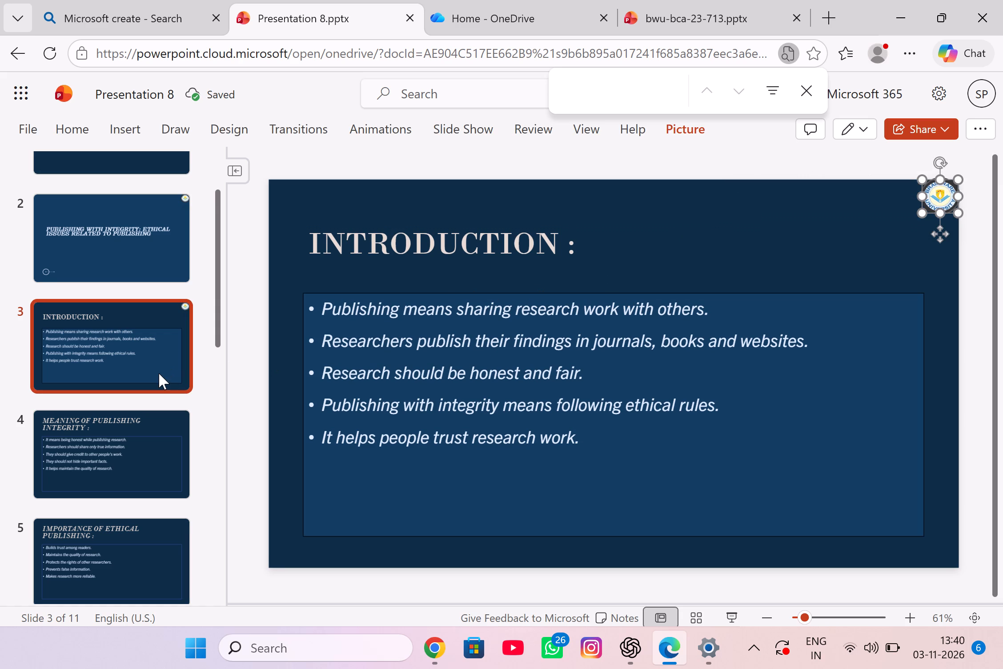
pyautogui.scroll(-2, 159, 373)
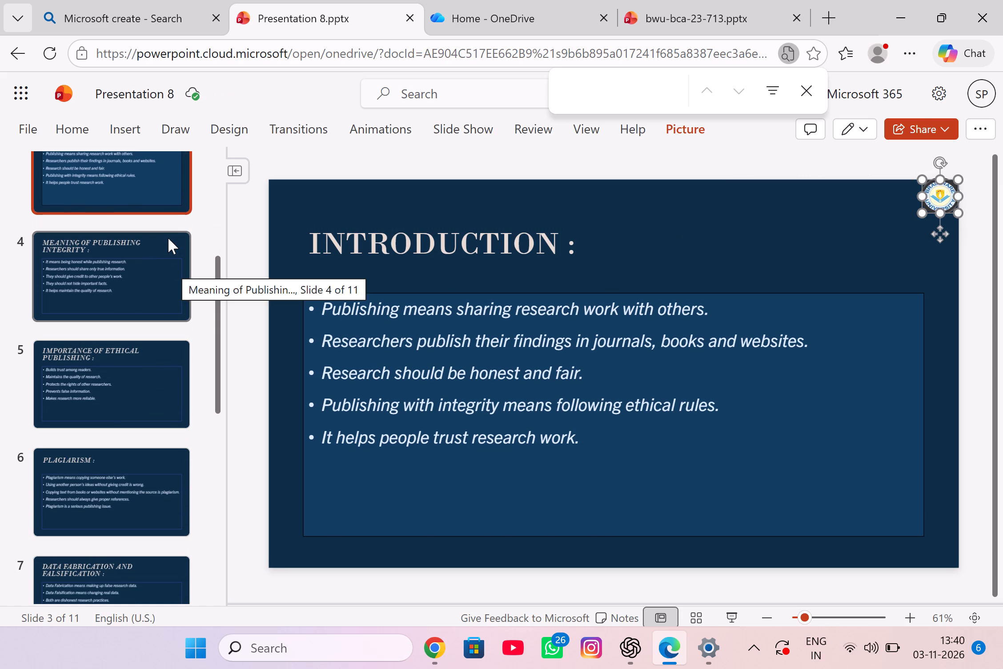
pyautogui.click(169, 237)
pyautogui.rightClick(940, 189)
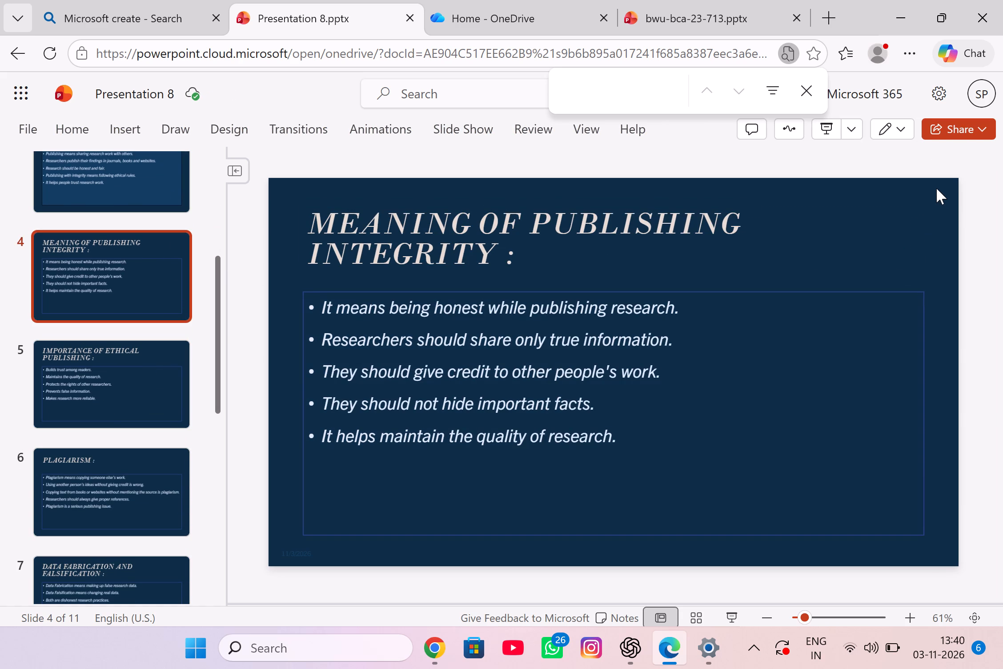
pyautogui.click(927, 201)
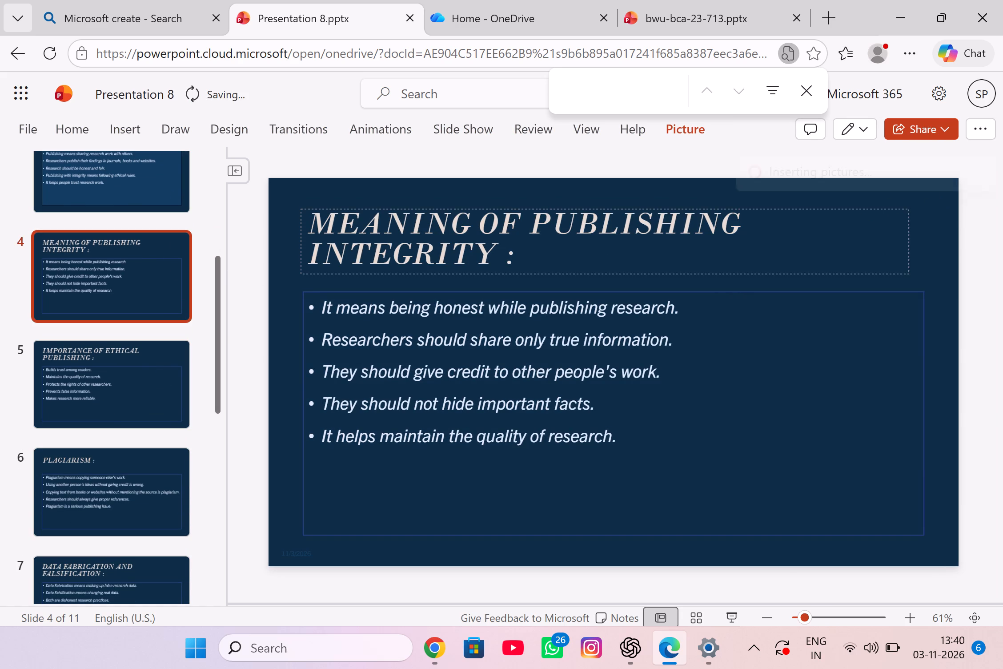
# Paste the copied university logo onto slide 5 (Importance of Ethical Publishing) and slide 6 (Plagiarism).
pyautogui.scroll(-2, 299, 258)
pyautogui.rightClick(164, 352)
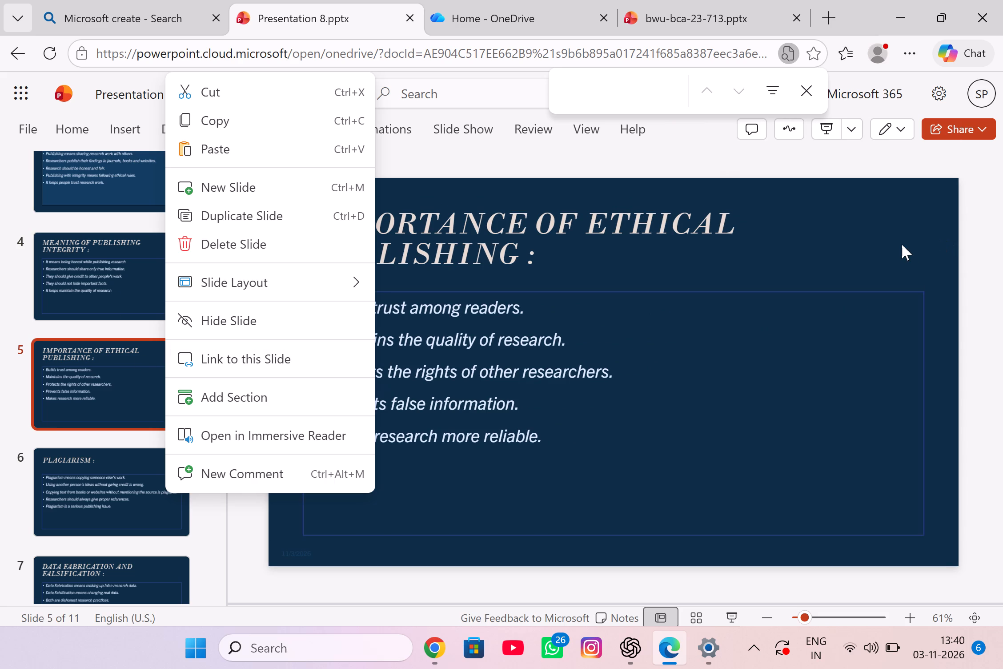
pyautogui.rightClick(944, 188)
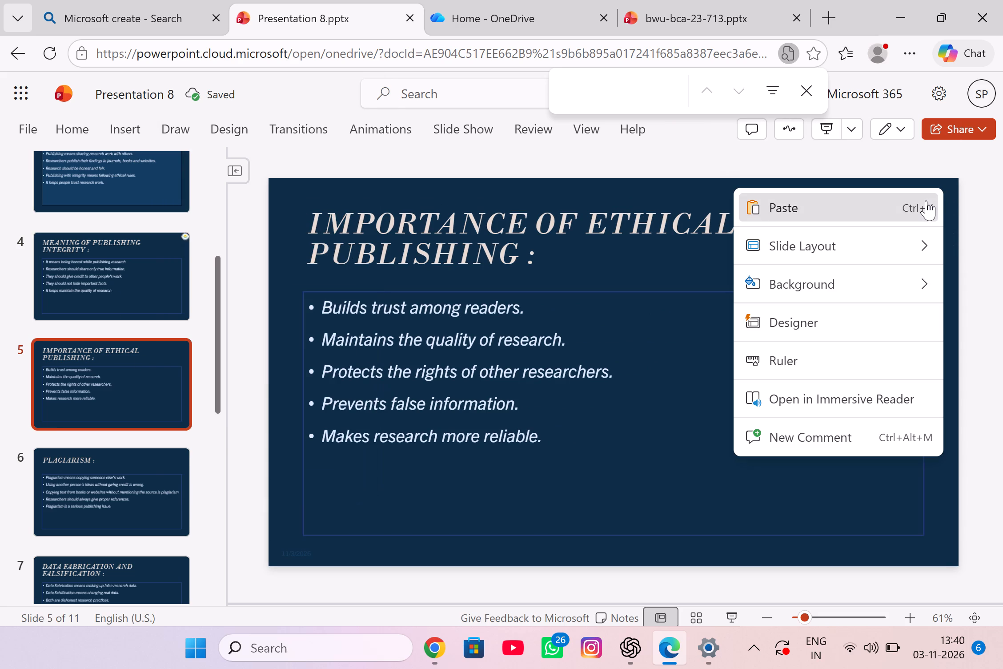
pyautogui.click(925, 201)
pyautogui.scroll(-2, 199, 379)
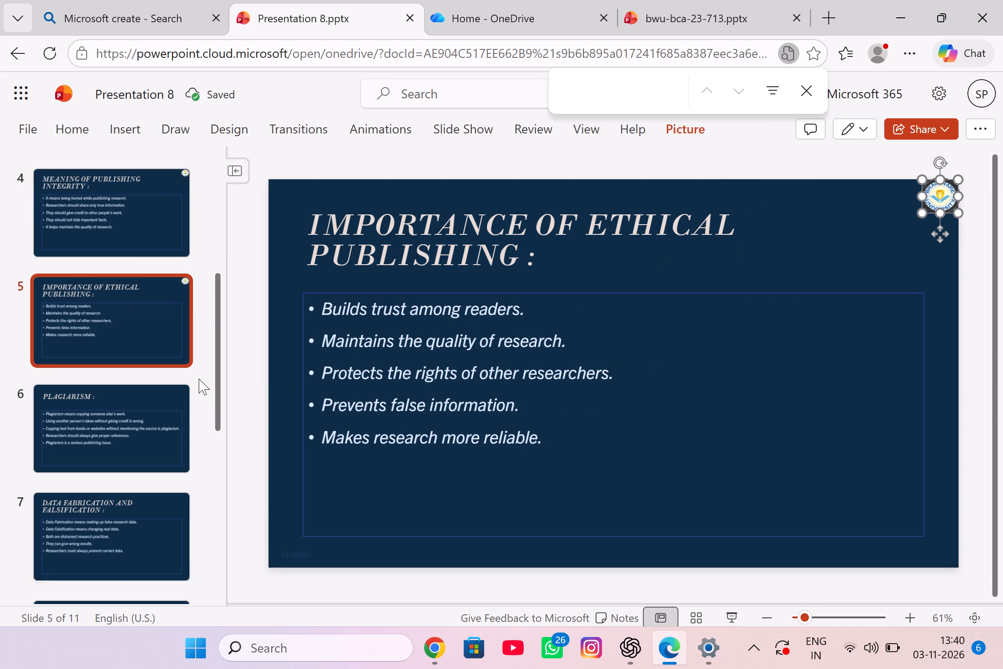
pyautogui.rightClick(167, 280)
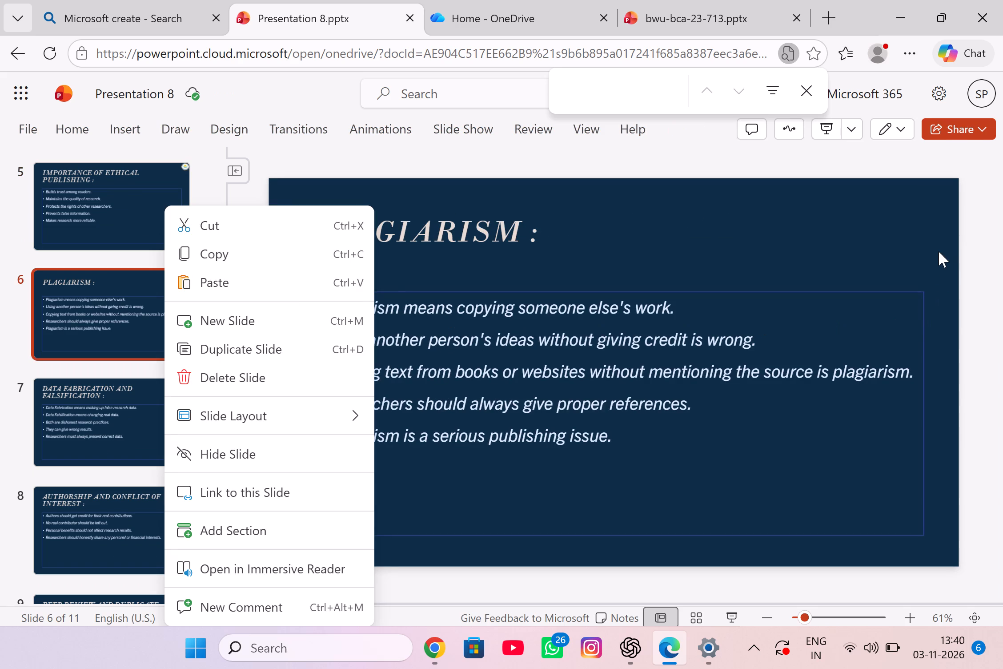
pyautogui.rightClick(936, 209)
pyautogui.click(896, 233)
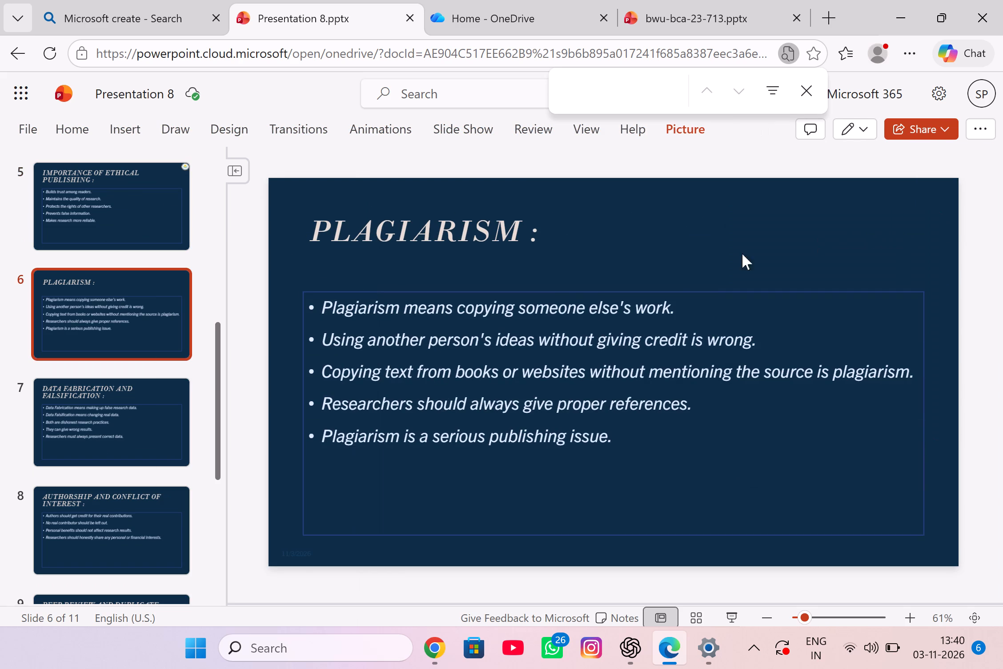
# Paste the copied university logo onto slide 7 (Data Fabrication and Falsification) and slide 8 (Authorship and Conflict of Interest).
pyautogui.scroll(-2, 159, 399)
pyautogui.rightClick(174, 232)
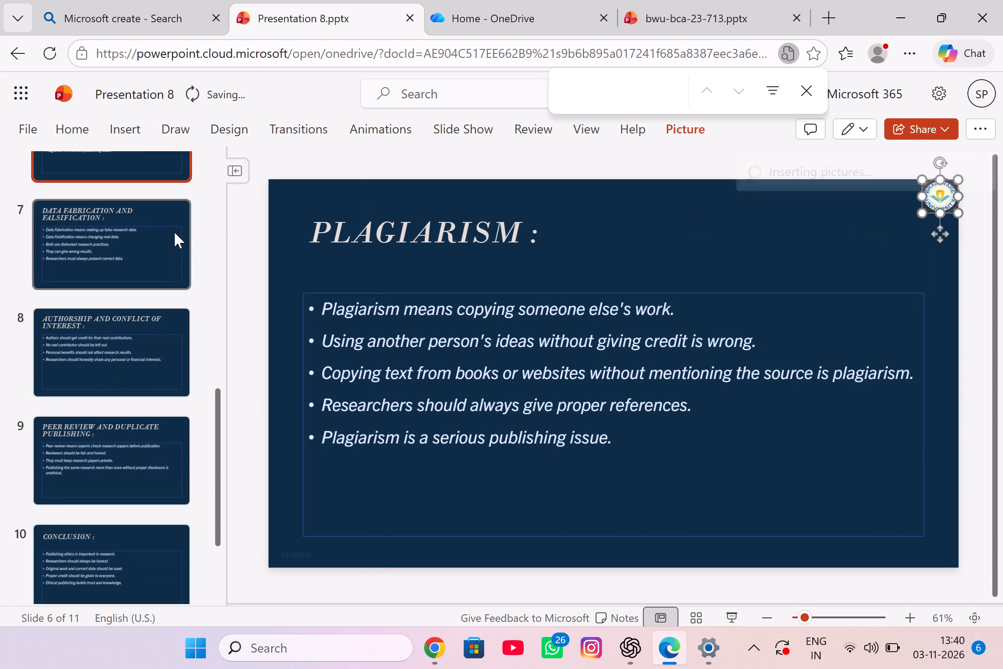
pyautogui.rightClick(939, 204)
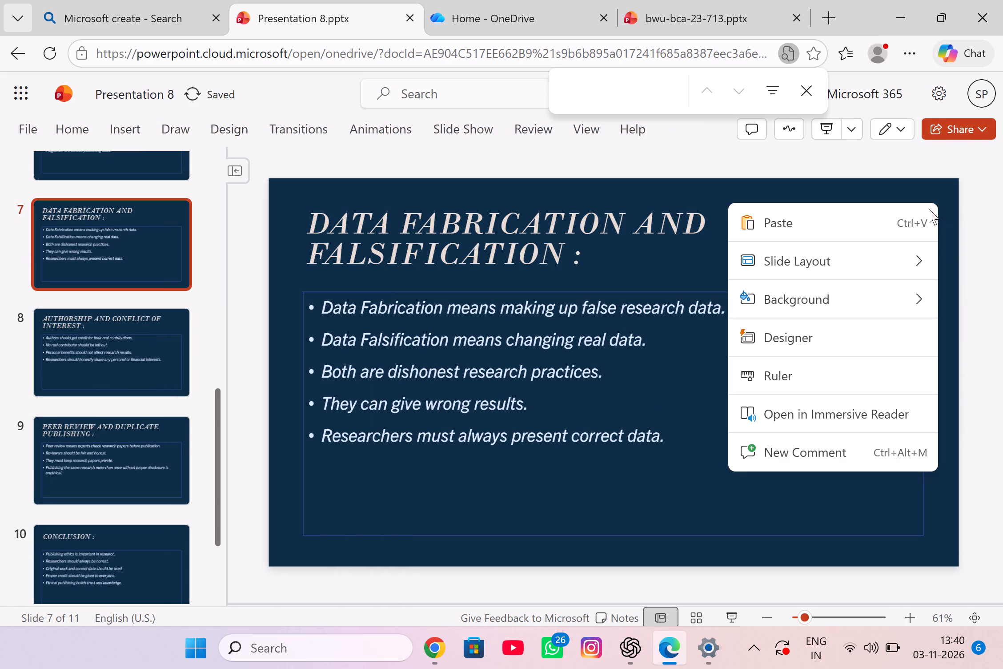
pyautogui.click(921, 214)
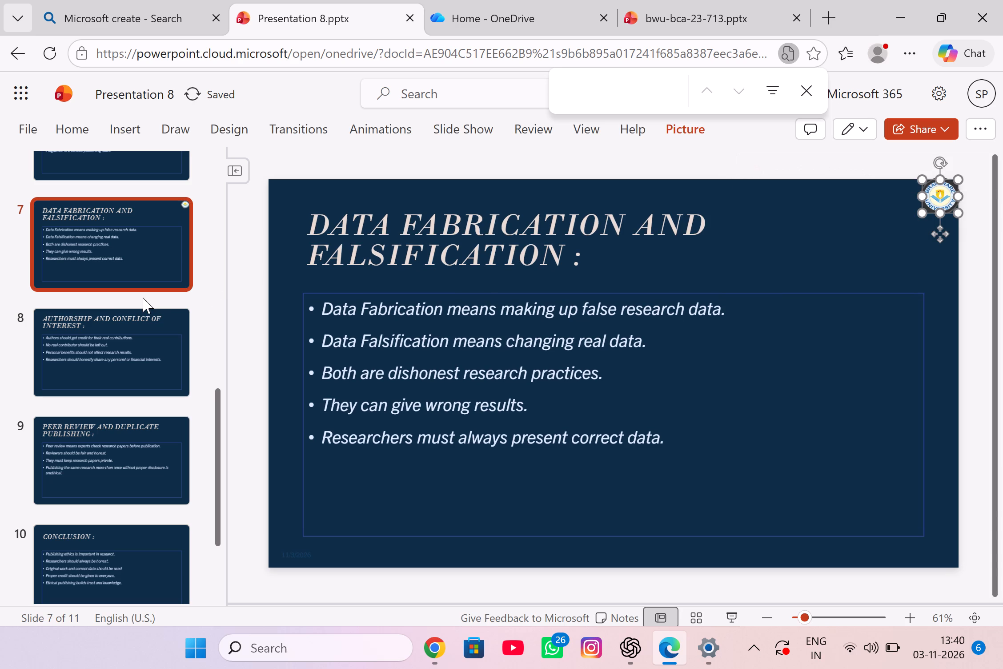
pyautogui.rightClick(152, 317)
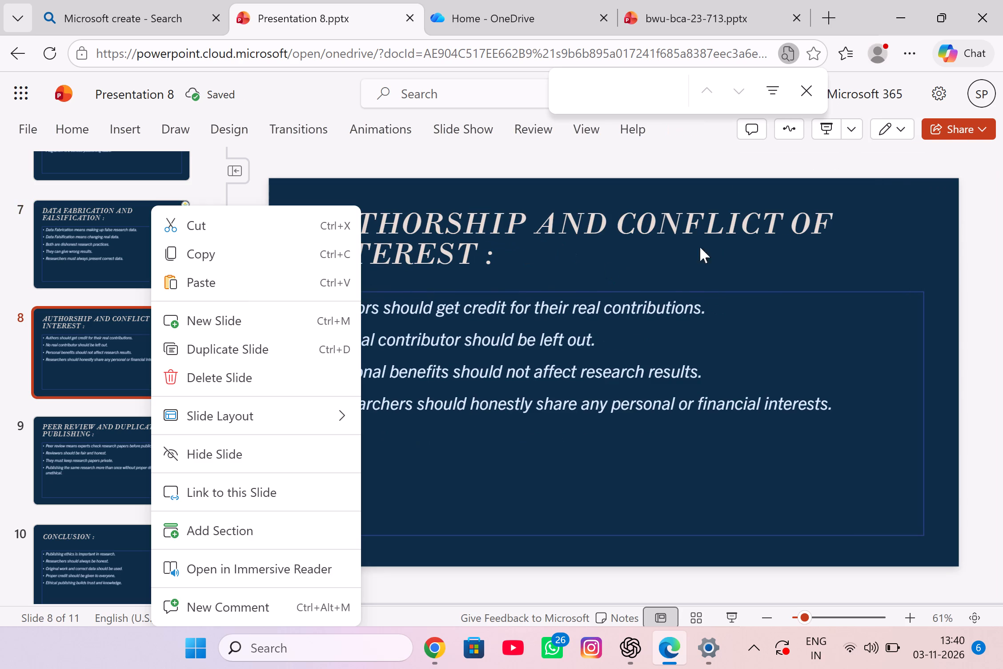
pyautogui.rightClick(907, 188)
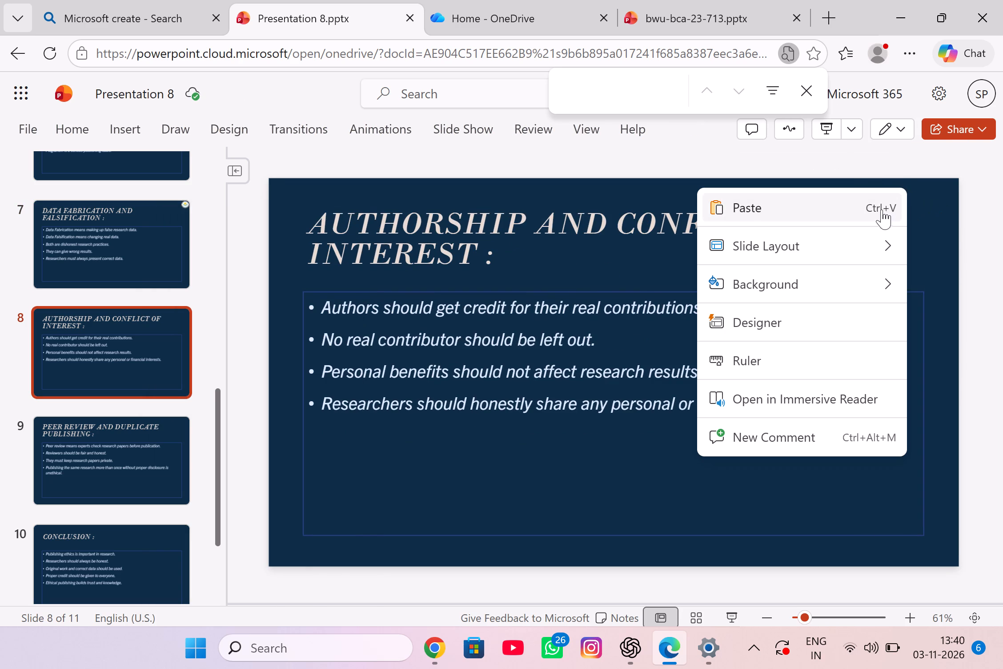
pyautogui.click(883, 206)
# Paste the copied university logo onto slide 9 (Peer Review and Duplicate Publishing).
pyautogui.scroll(-2, 164, 343)
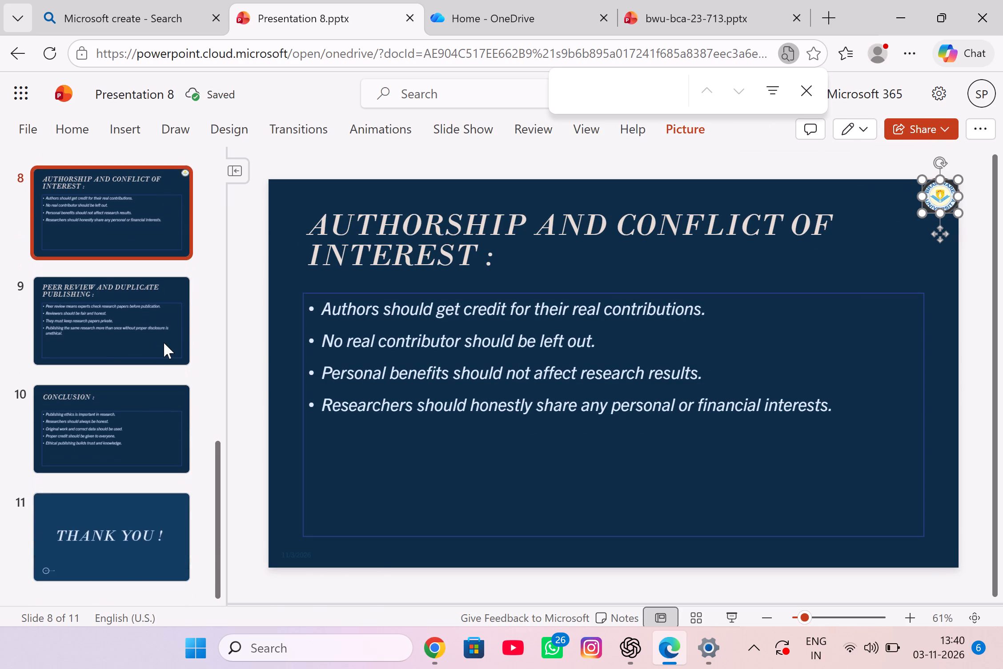
pyautogui.rightClick(173, 306)
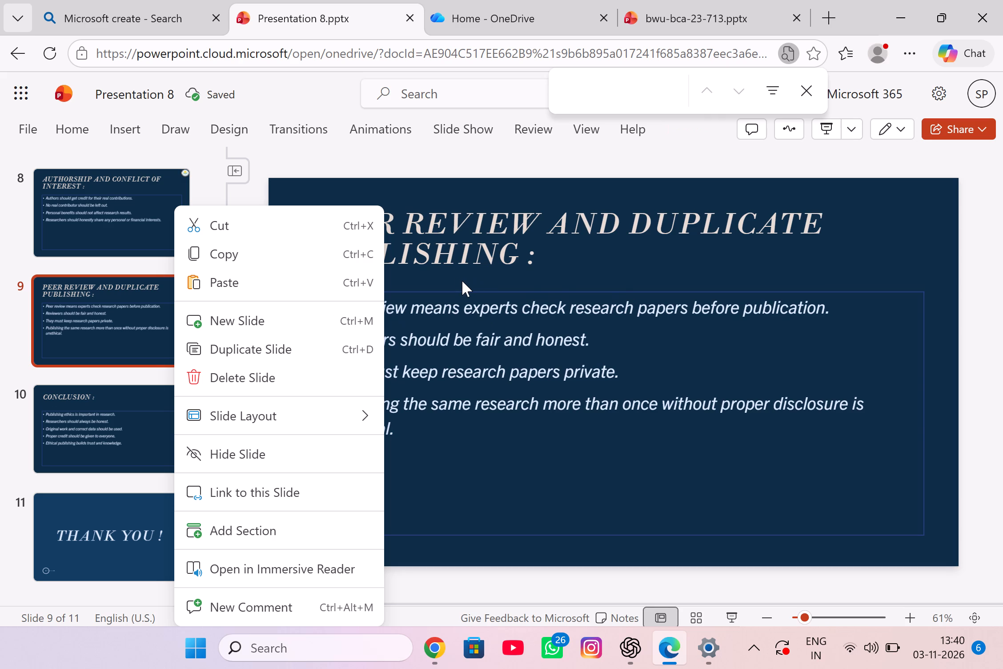
pyautogui.click(142, 296)
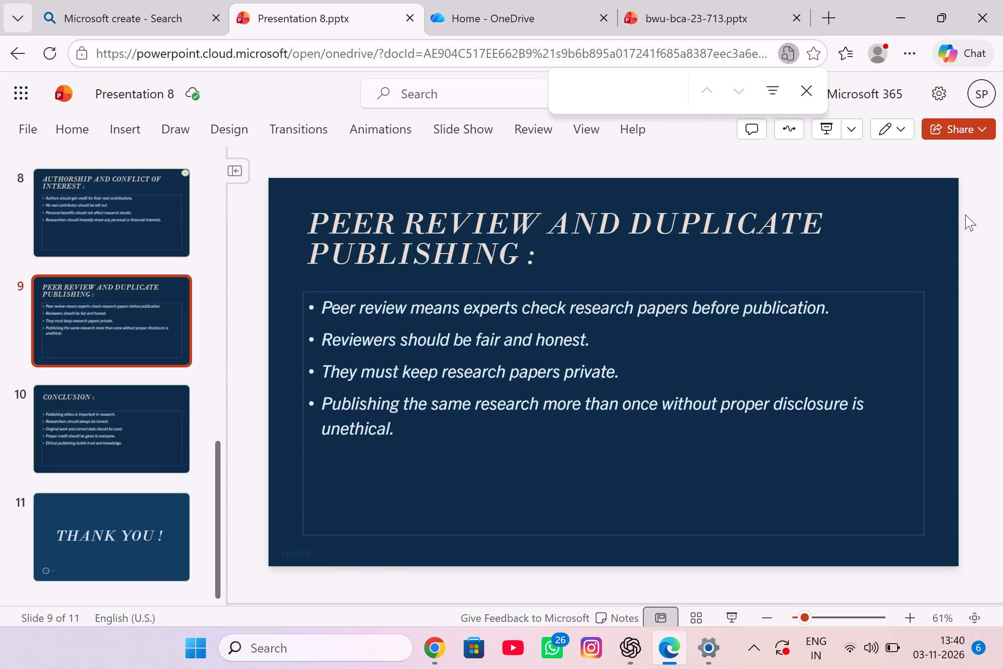
pyautogui.rightClick(938, 209)
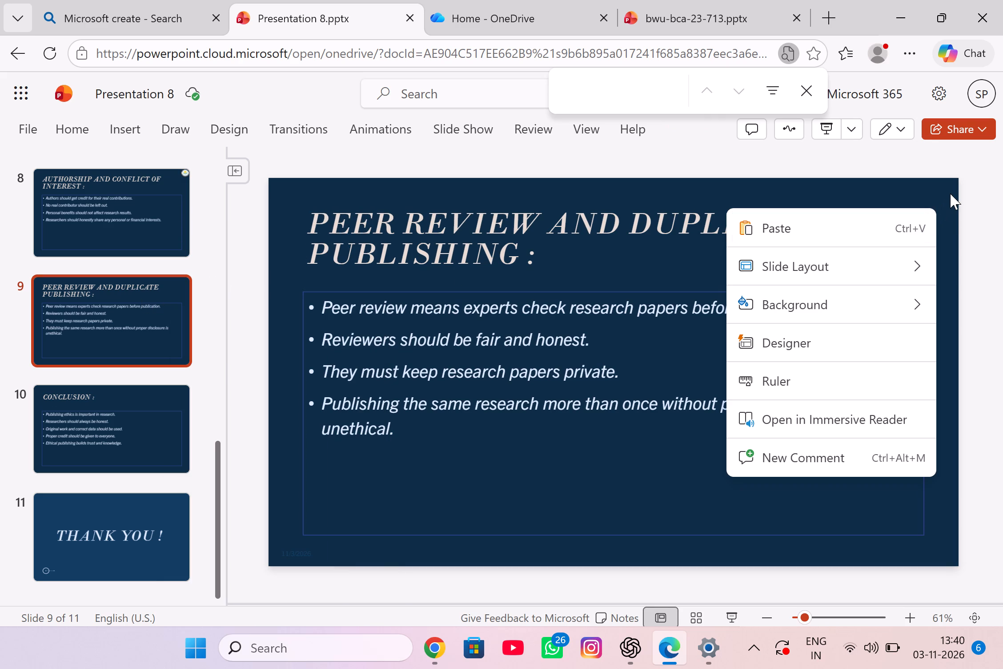
pyautogui.rightClick(950, 193)
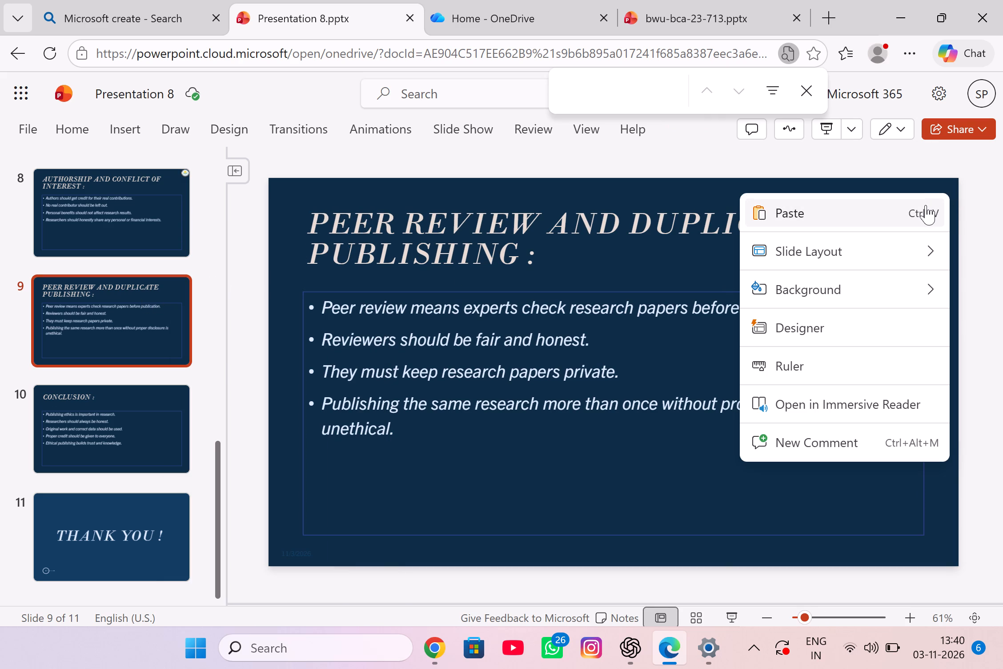
pyautogui.click(926, 205)
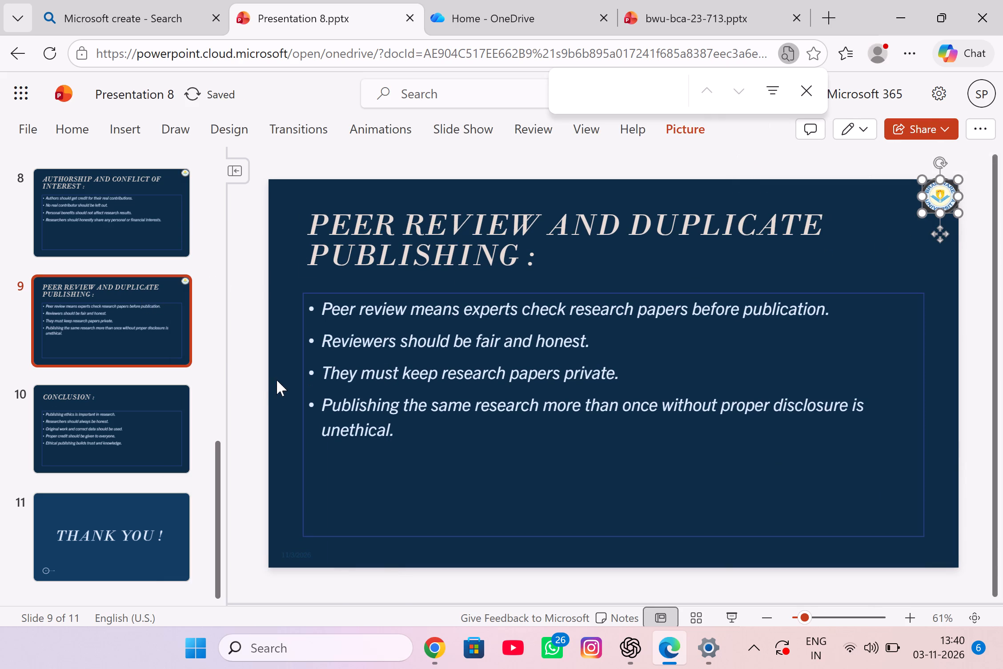
# Paste the copied university logo onto slide 10 (Conclusion) and the closing "Thank You!" slide 11.
pyautogui.click(174, 398)
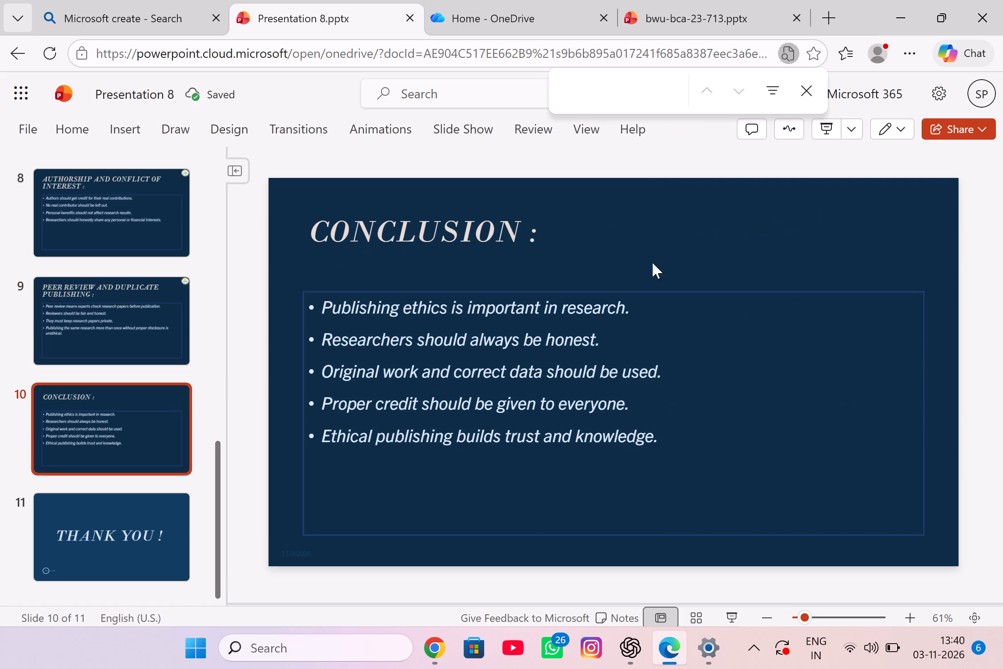
pyautogui.rightClick(923, 195)
pyautogui.click(896, 210)
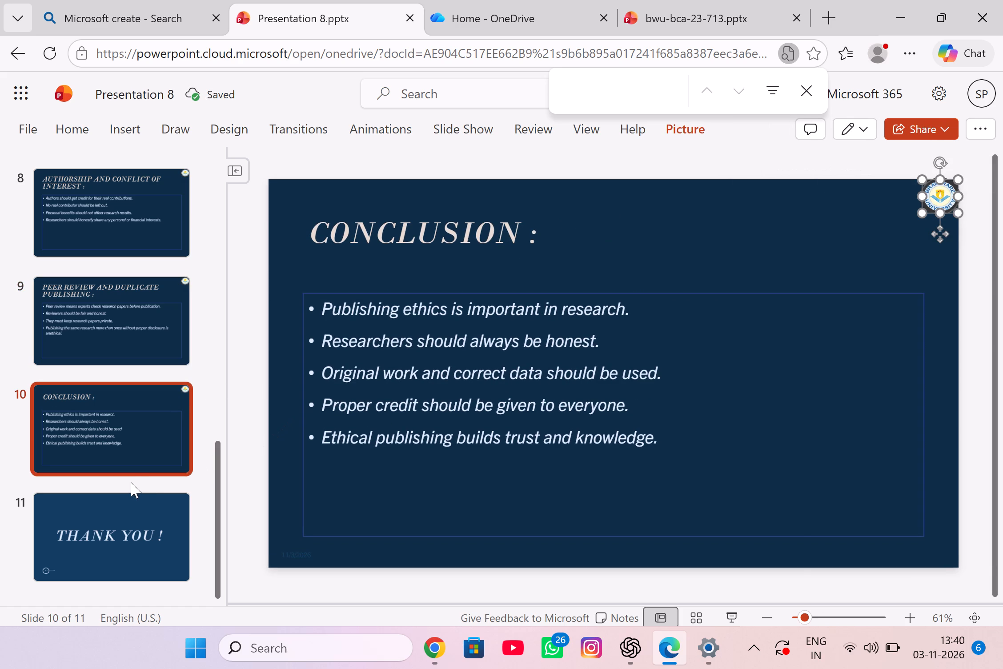
pyautogui.scroll(-2, 131, 482)
pyautogui.click(152, 516)
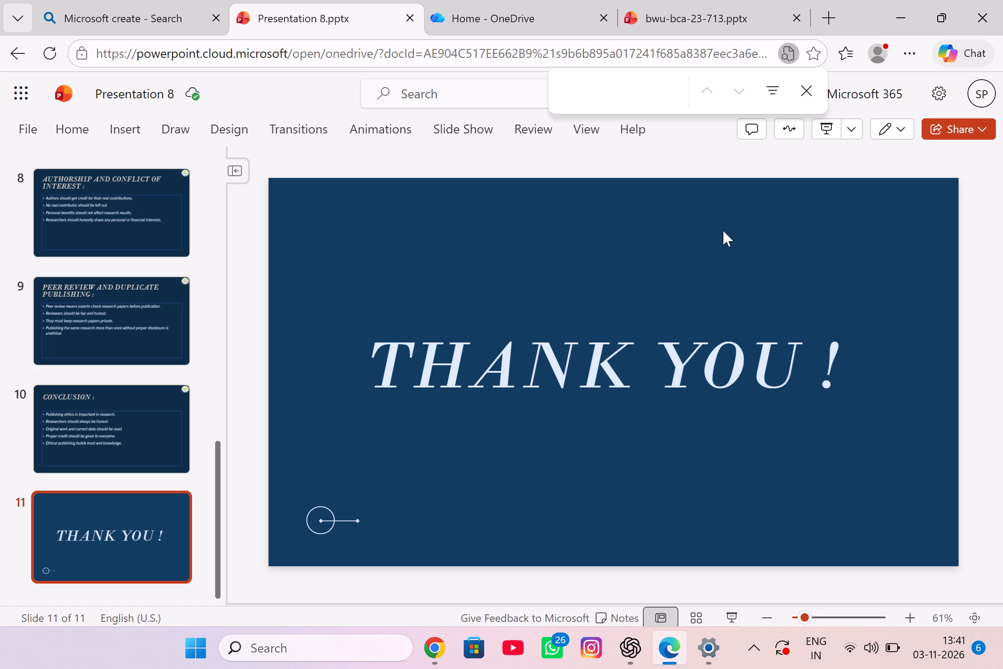
pyautogui.moveTo(952, 202); pyautogui.dragTo(956, 201, button='right')
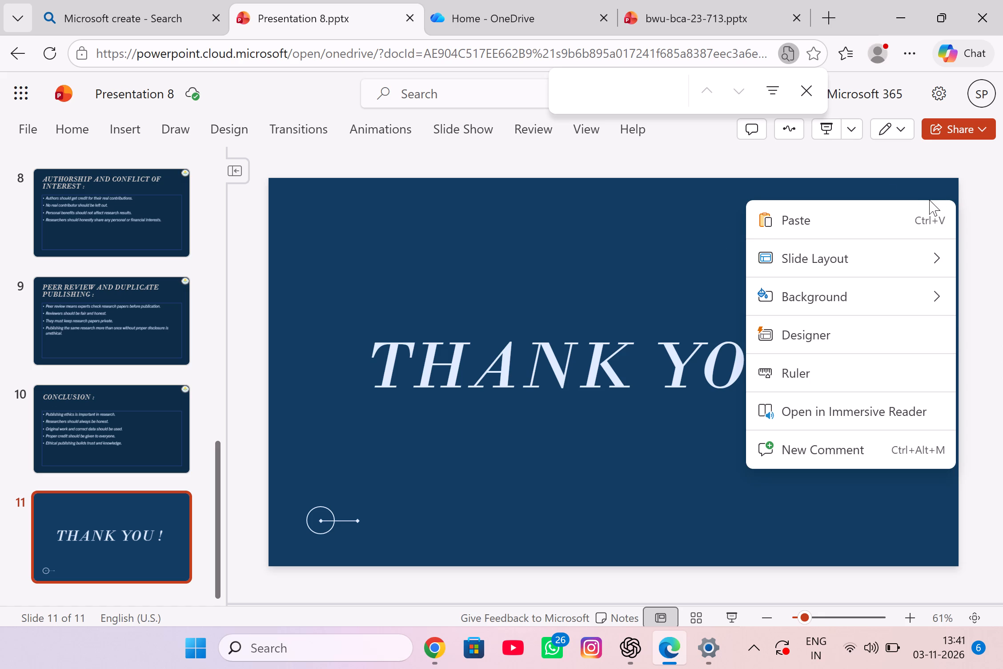
pyautogui.click(904, 214)
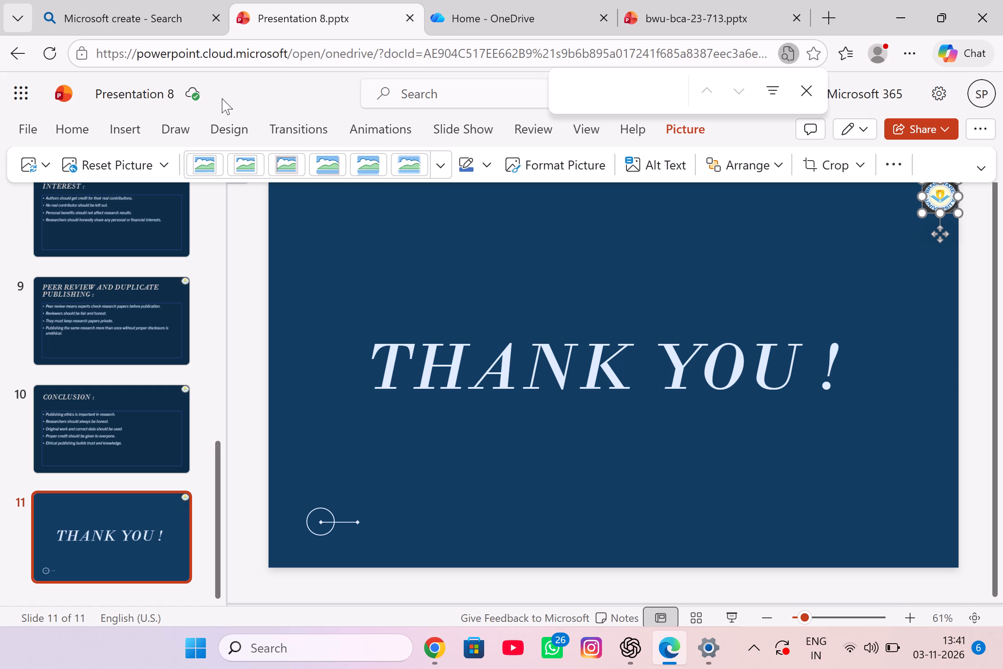
# Check the save status and file options of the presentation, and go back through the slides to slide 4.
pyautogui.click(193, 104)
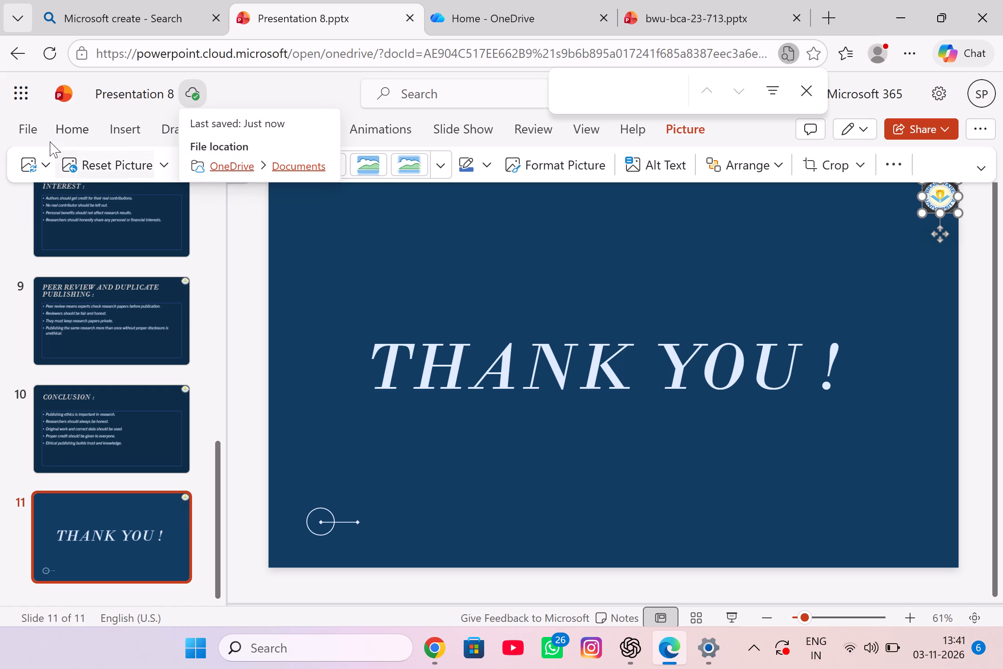
pyautogui.click(40, 128)
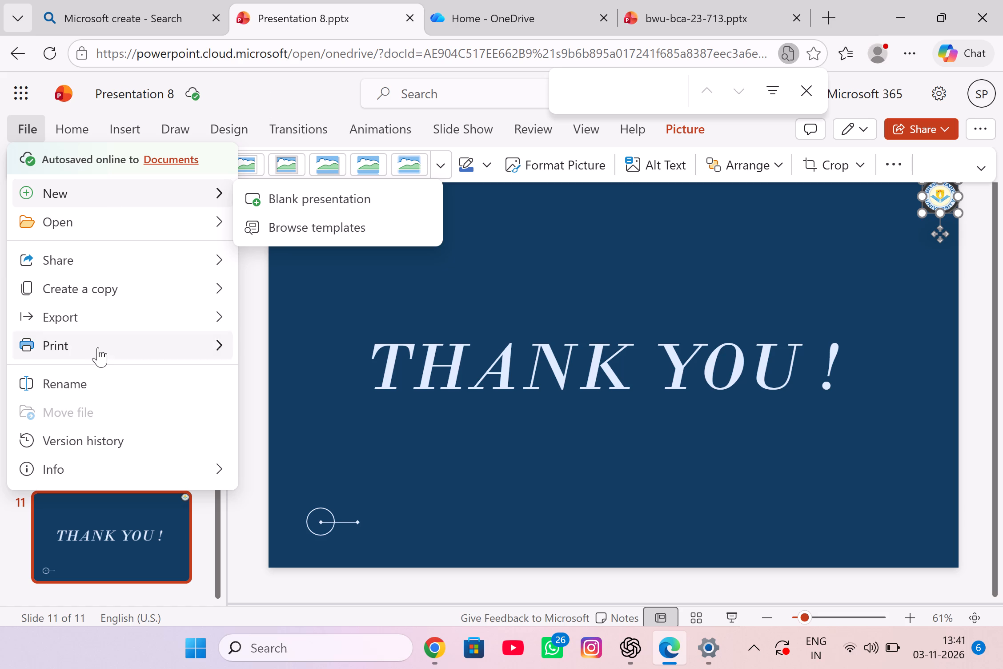
pyautogui.click(337, 330)
pyautogui.scroll(3, 120, 360)
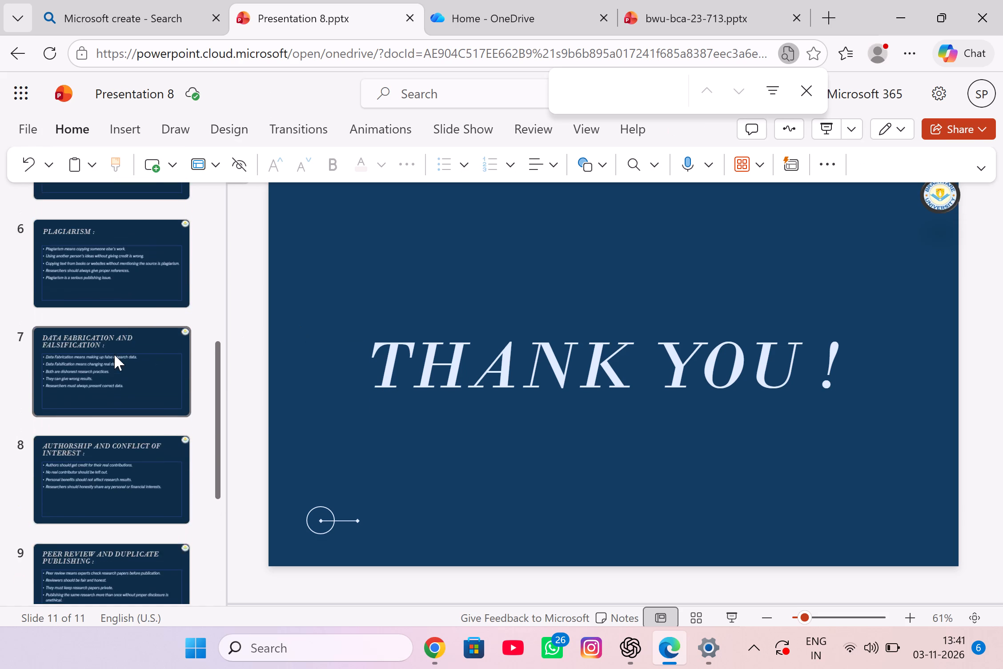
pyautogui.scroll(8, 110, 346)
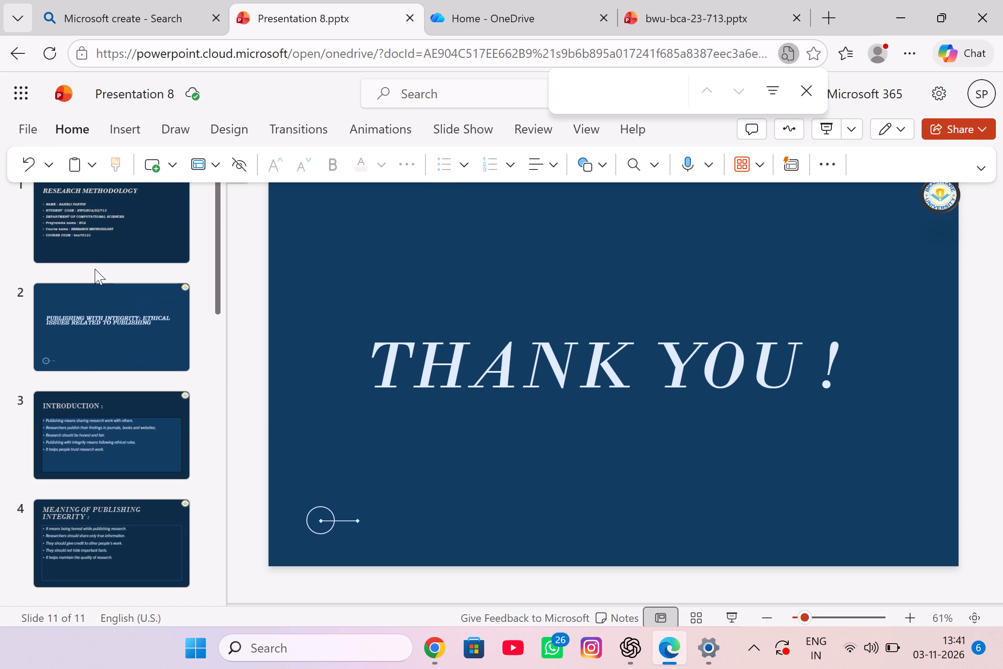
pyautogui.click(121, 526)
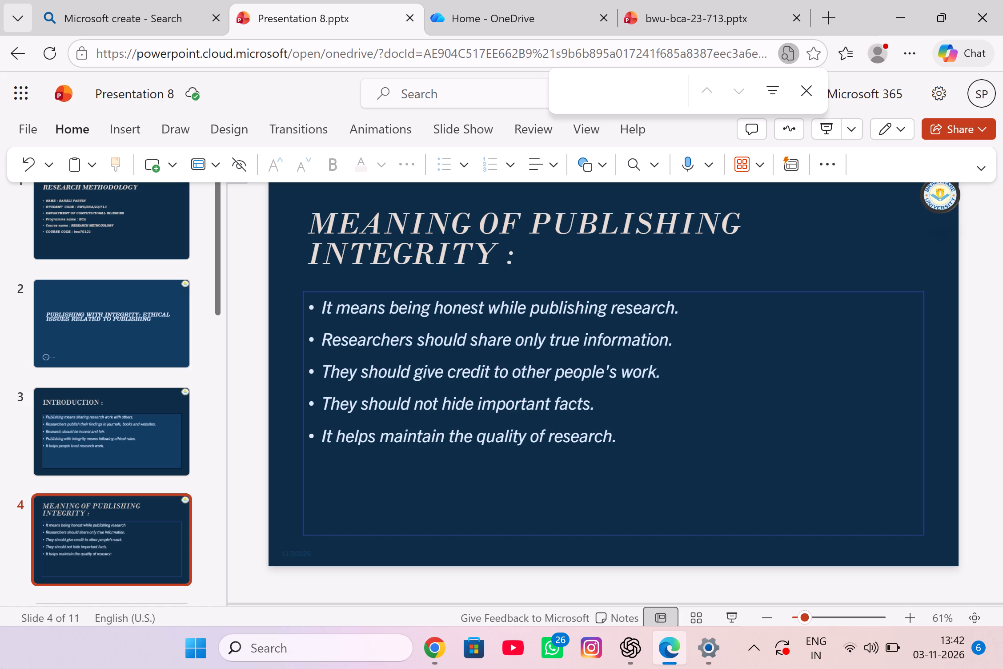
# Save Presentation 8 and open its Documents file location in OneDrive.
pyautogui.rightClick(39, 668)
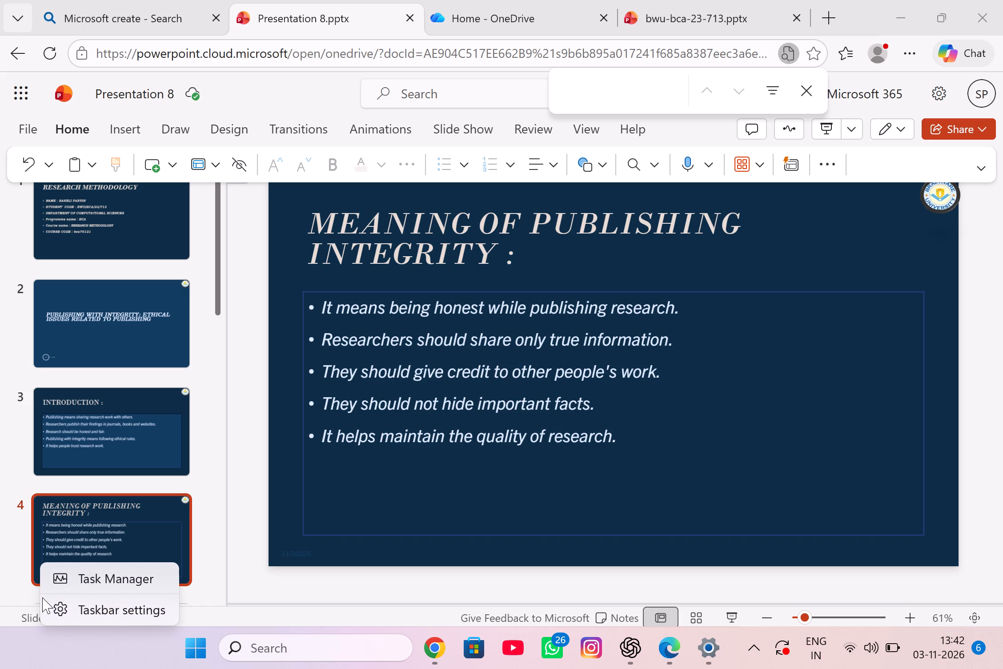
pyautogui.hotkey('ctrl', 's')
pyautogui.click(193, 94)
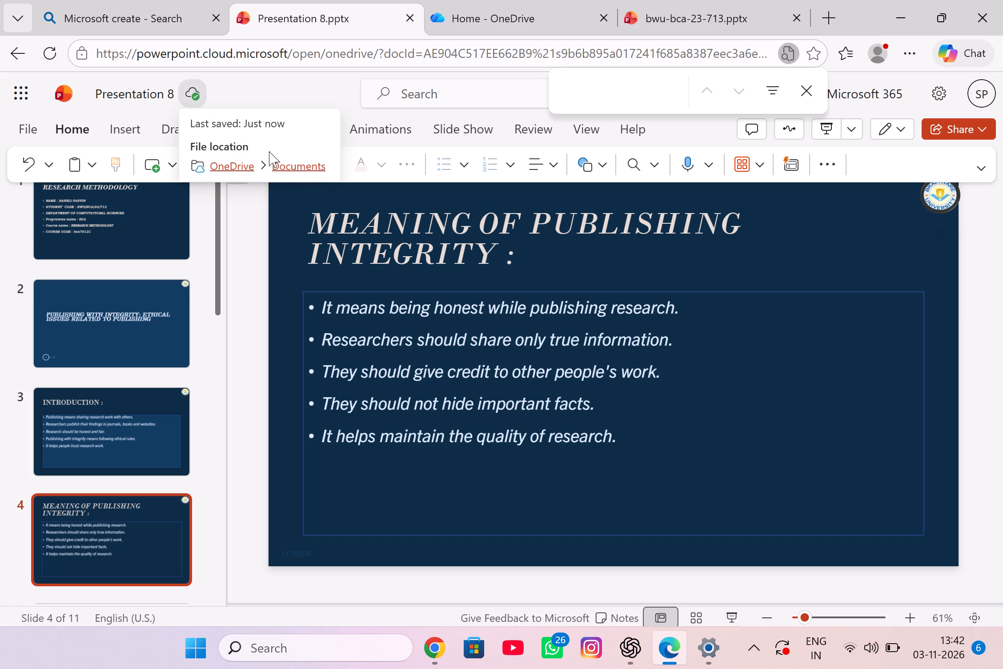
pyautogui.click(288, 165)
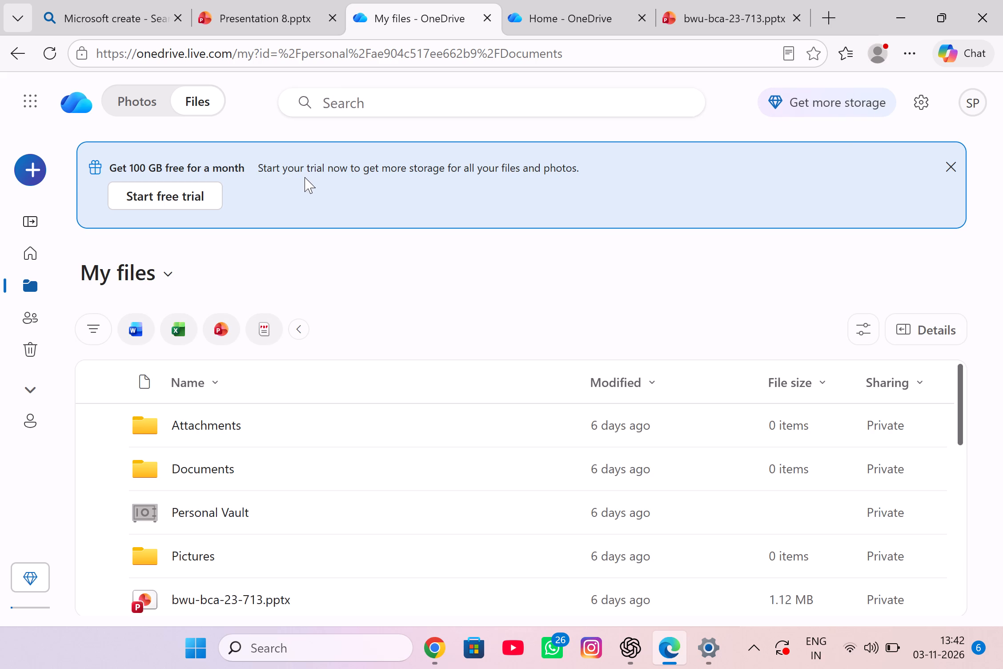
# Download the Documents folder from the OneDrive My files list.
pyautogui.click(236, 456)
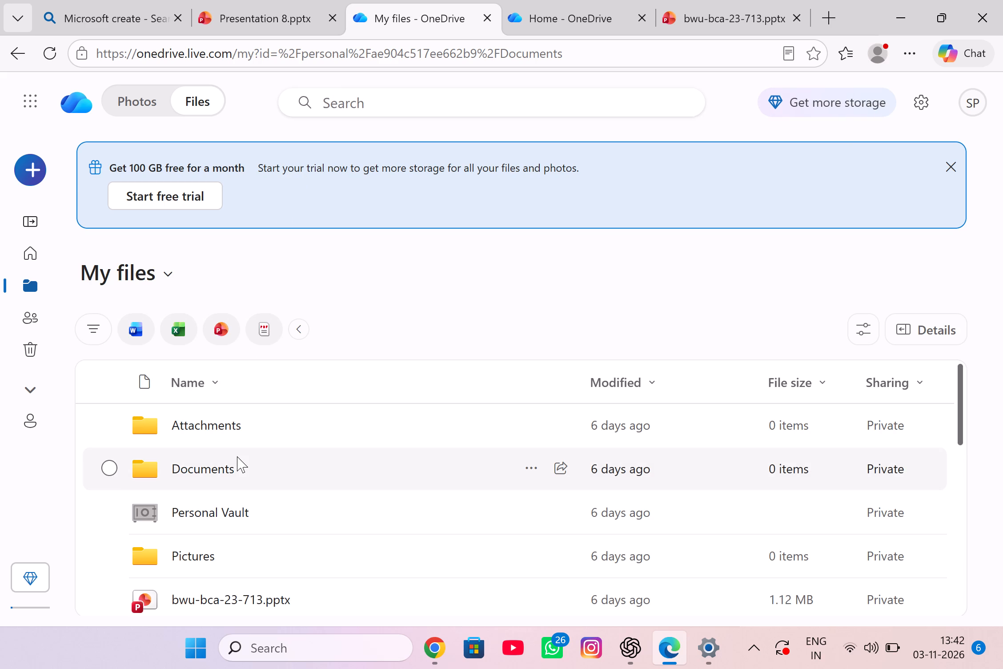
pyautogui.click(389, 332)
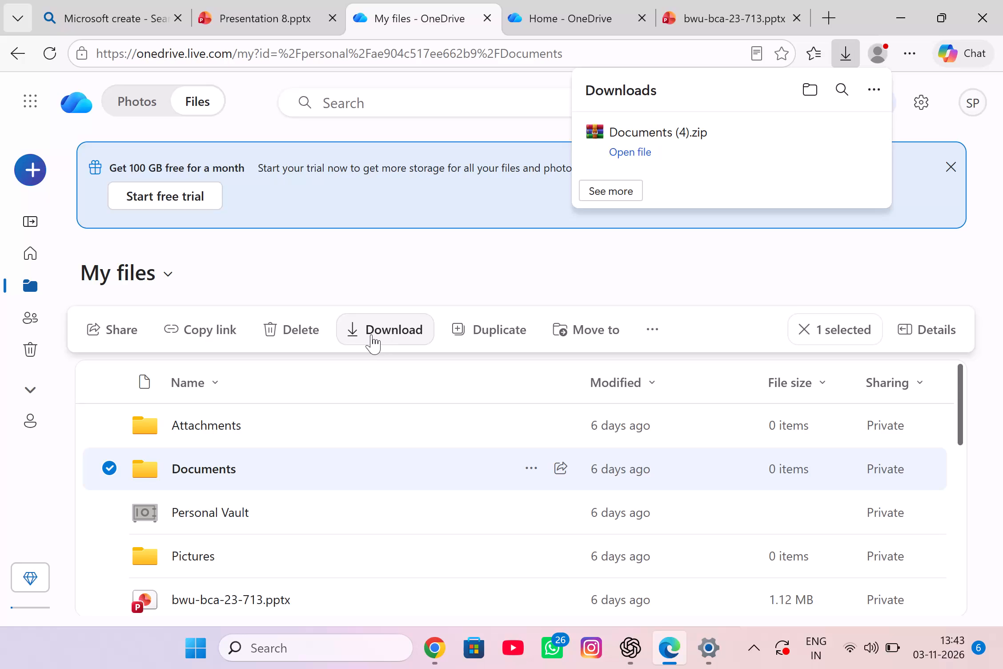
pyautogui.click(390, 323)
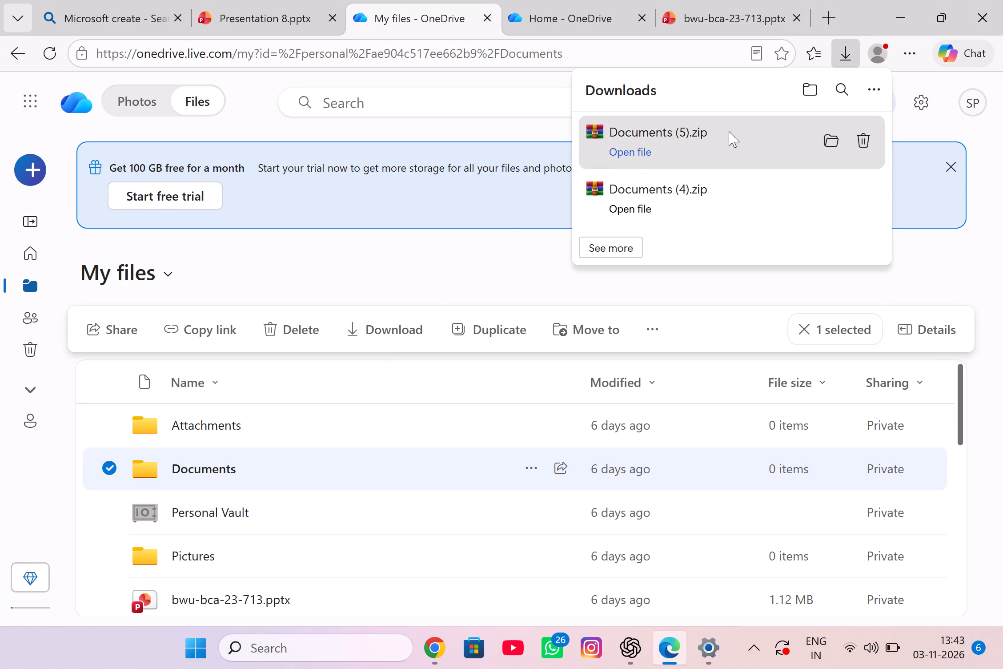
# Open the downloaded Documents (5).zip archive, inspect its Documents folder and close the archive.
pyautogui.click(677, 126)
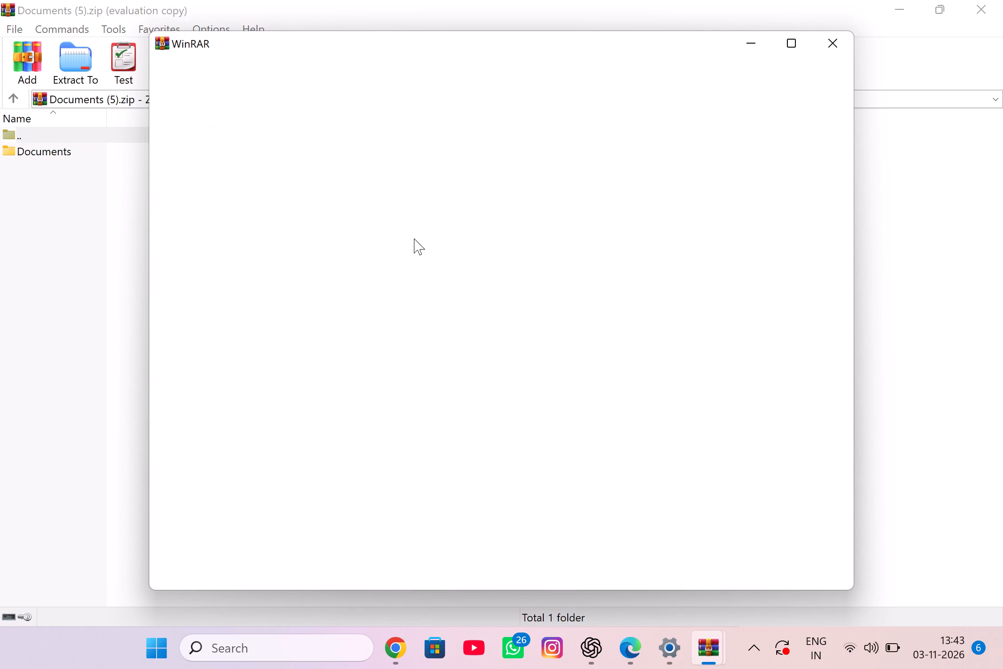
pyautogui.click(818, 43)
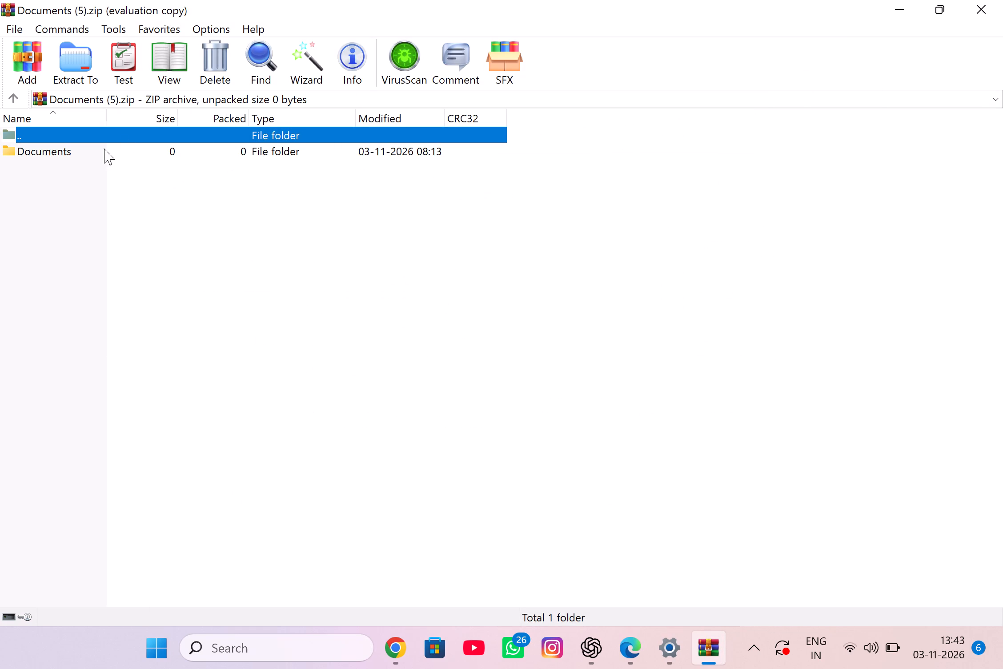
pyautogui.click(65, 153)
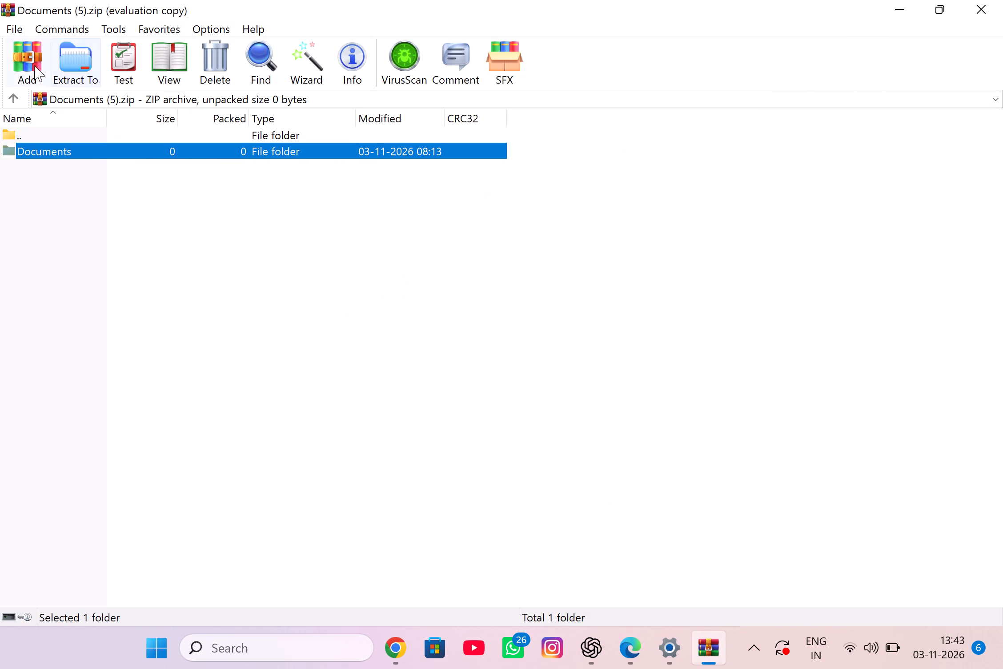
pyautogui.click(978, 16)
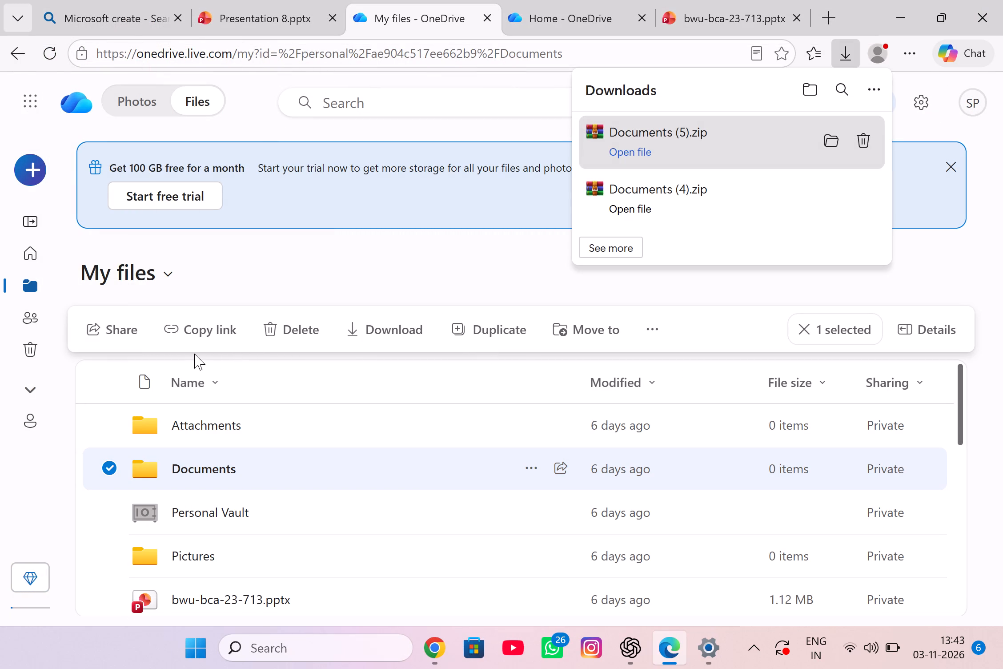
# Find Presentation 8.pptx in the OneDrive My files list and open it.
pyautogui.scroll(-3, 195, 353)
pyautogui.scroll(-2, 277, 576)
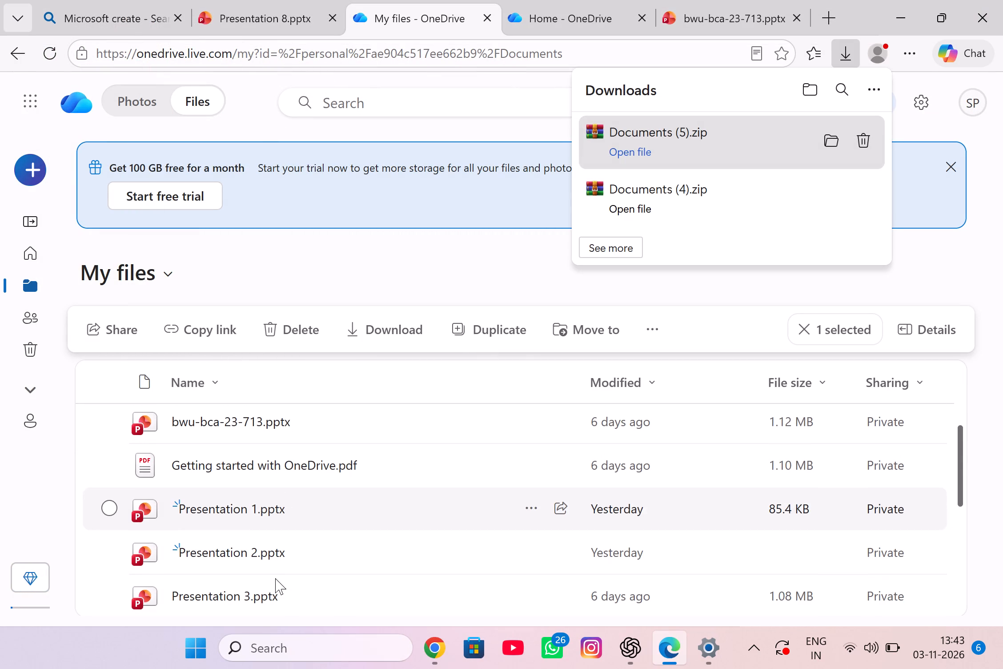
pyautogui.scroll(-3, 271, 552)
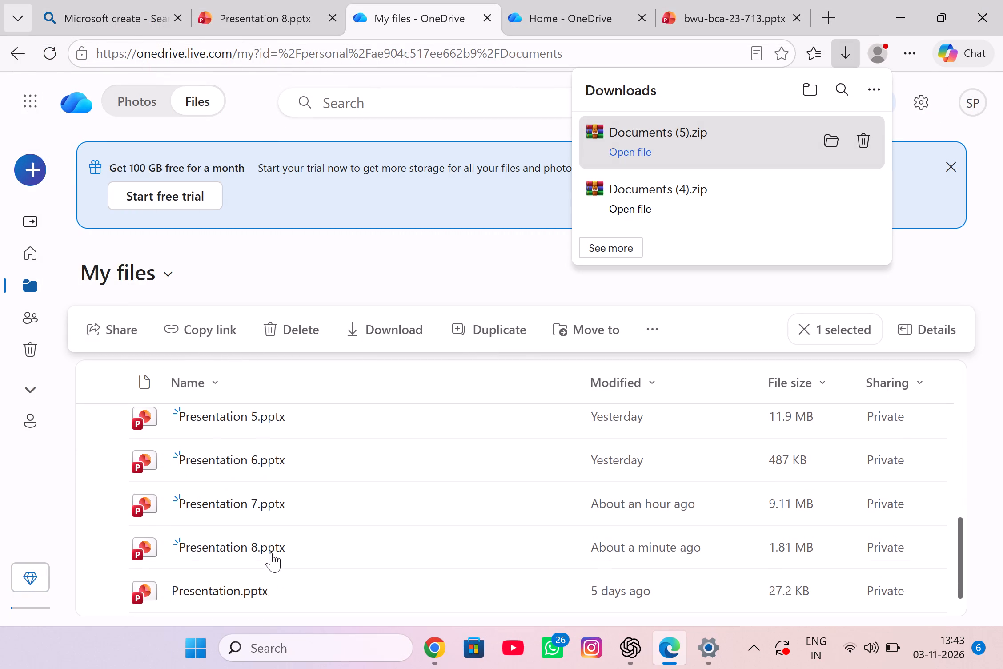
pyautogui.scroll(-5, 271, 552)
pyautogui.scroll(4, 271, 548)
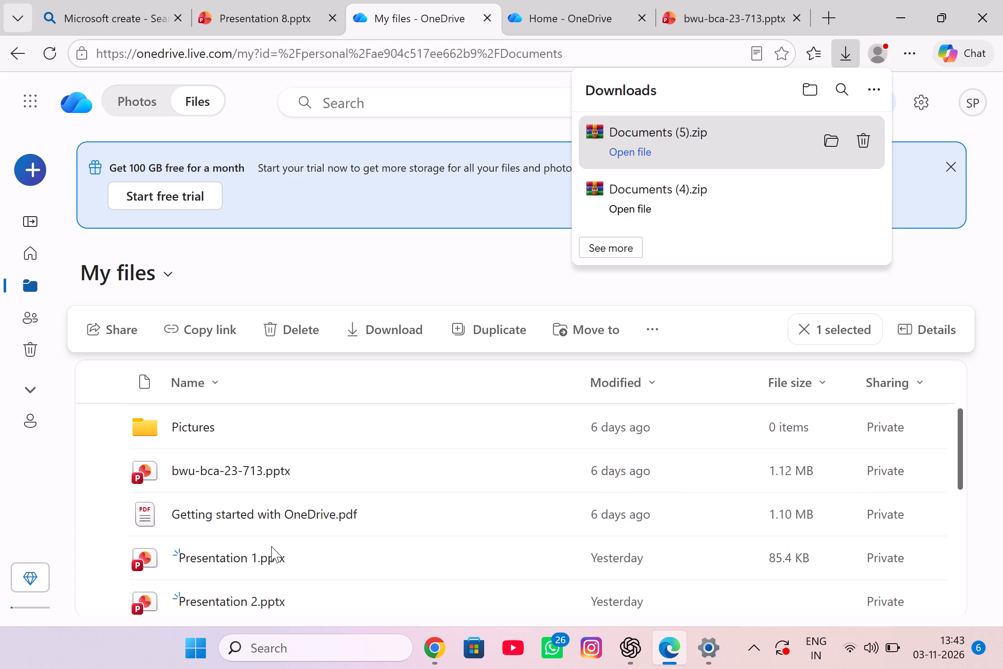
pyautogui.scroll(7, 271, 546)
pyautogui.scroll(-4, 271, 544)
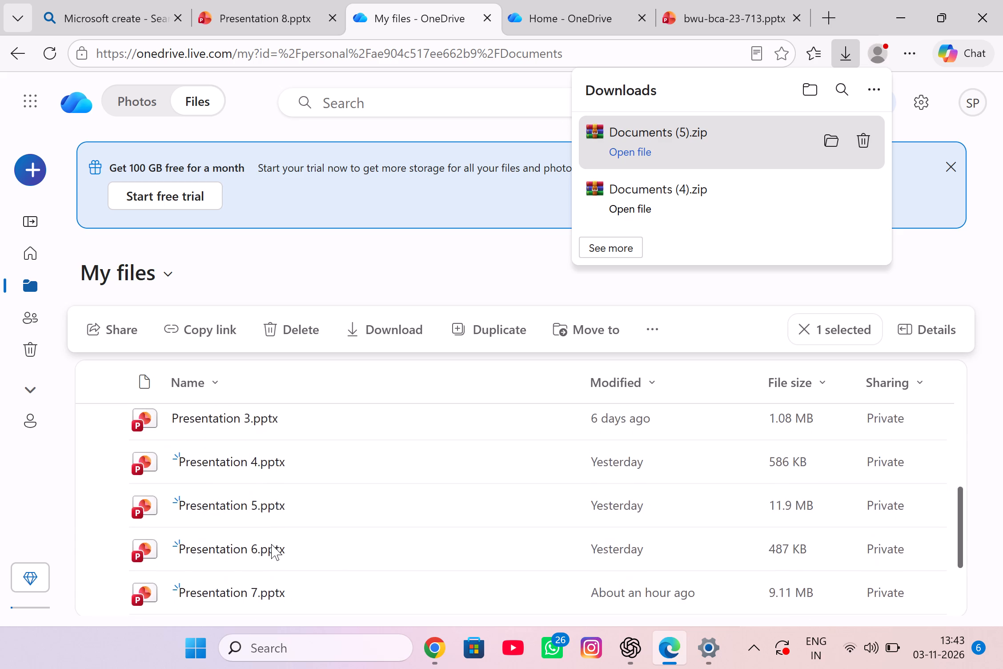
pyautogui.scroll(-7, 271, 544)
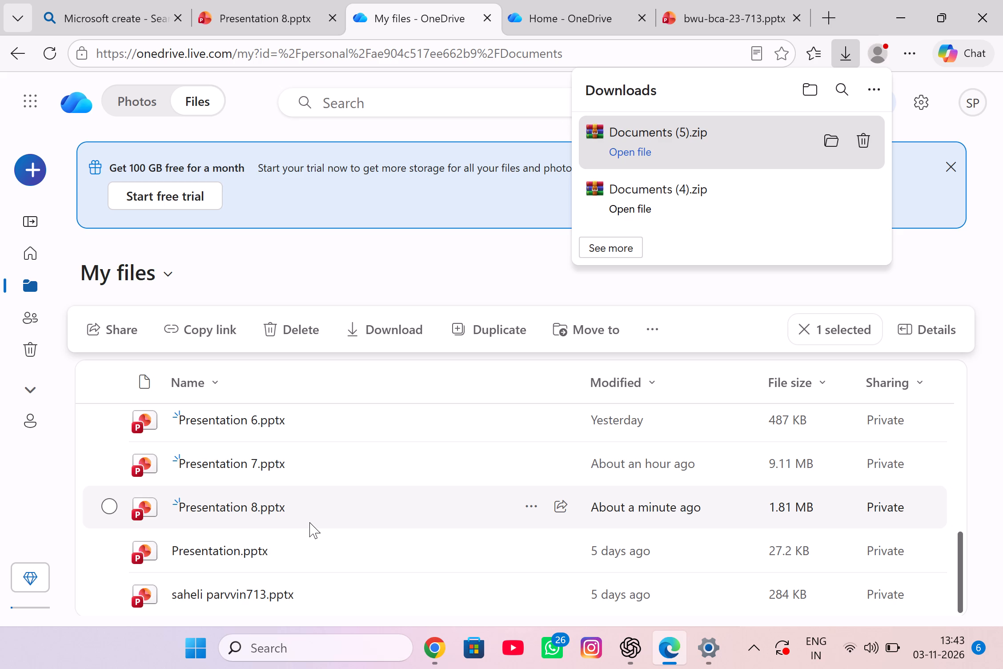
pyautogui.scroll(3, 309, 522)
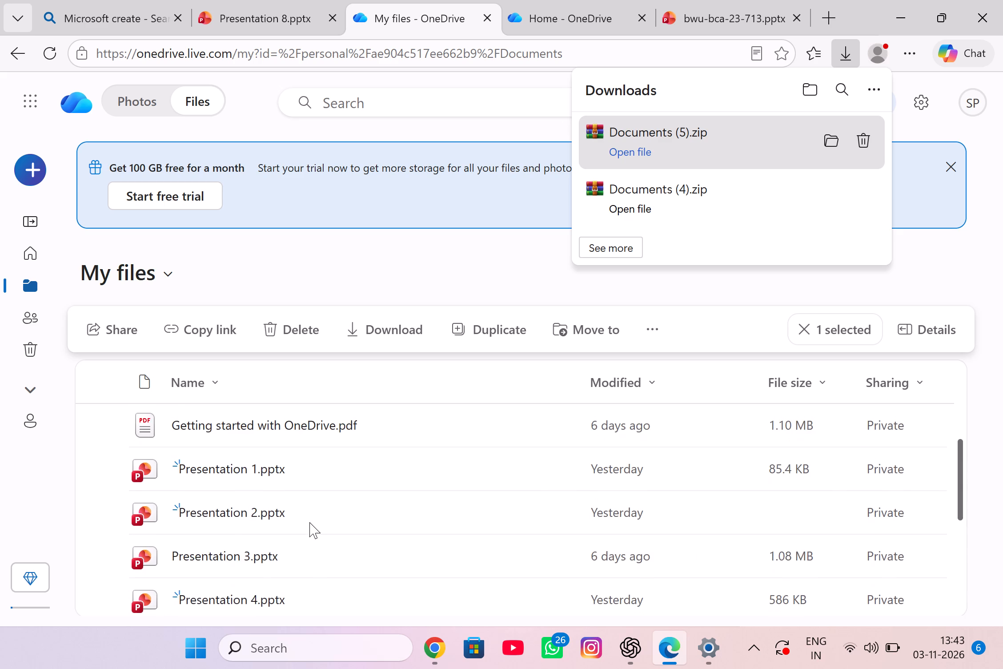
pyautogui.scroll(2, 309, 522)
pyautogui.scroll(-3, 309, 522)
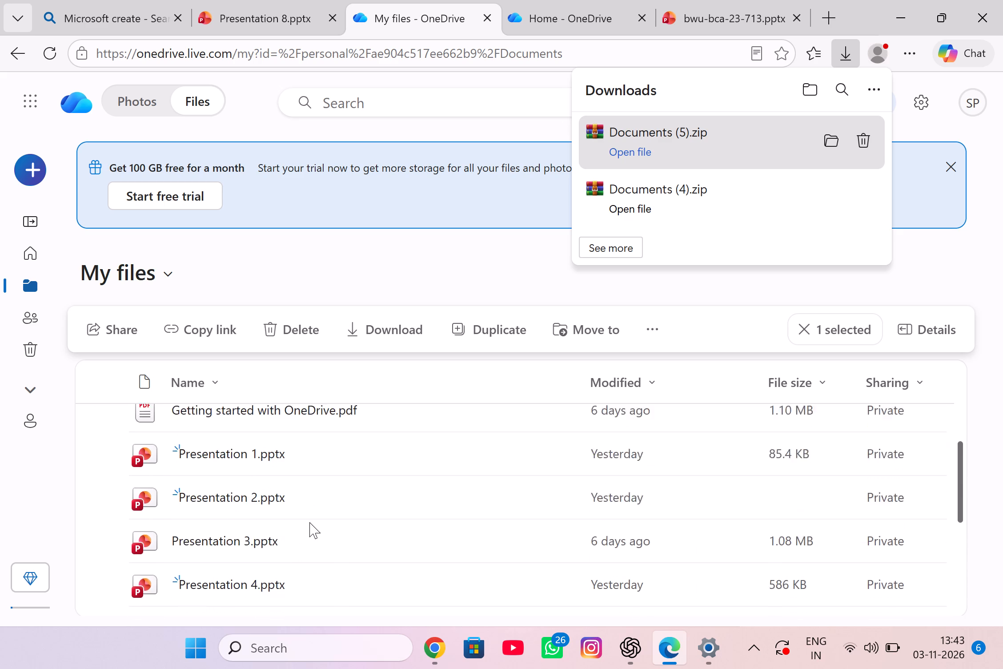
pyautogui.scroll(-1, 309, 522)
pyautogui.scroll(-1, 341, 547)
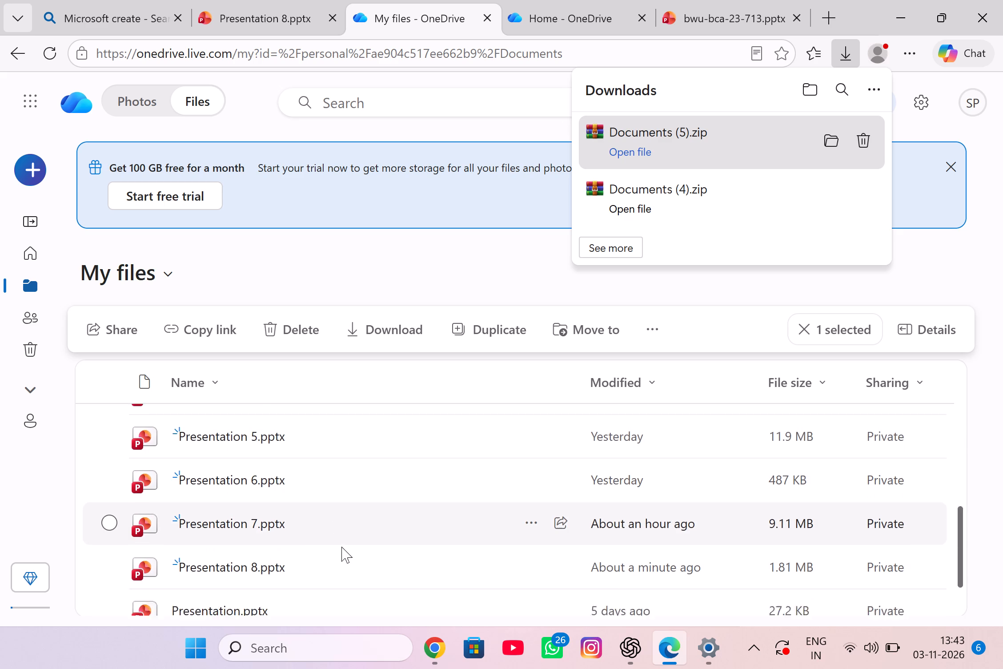
pyautogui.click(464, 528)
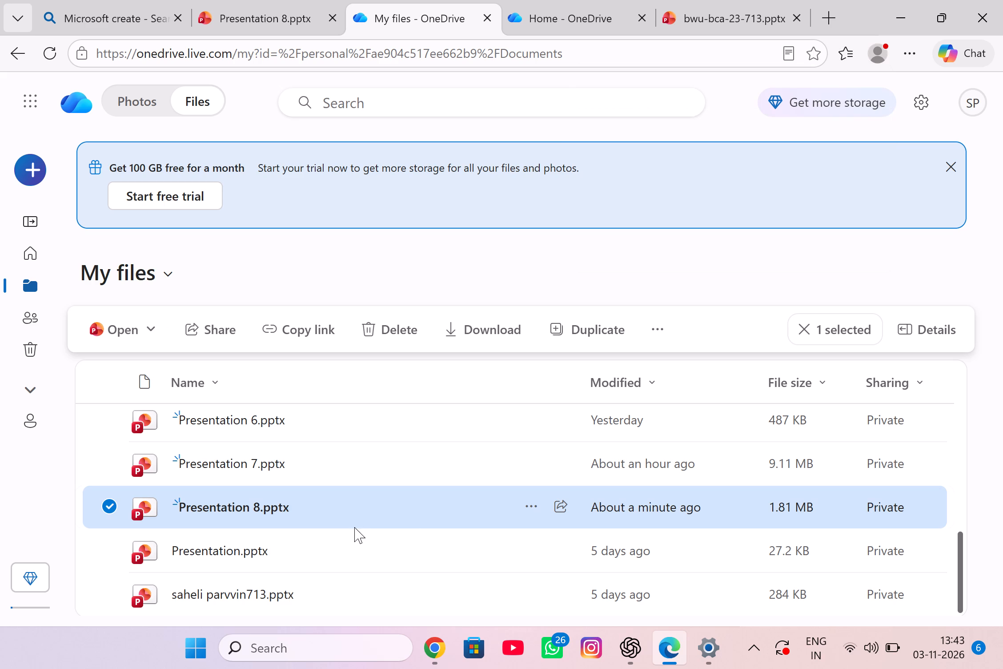
pyautogui.doubleClick(337, 523)
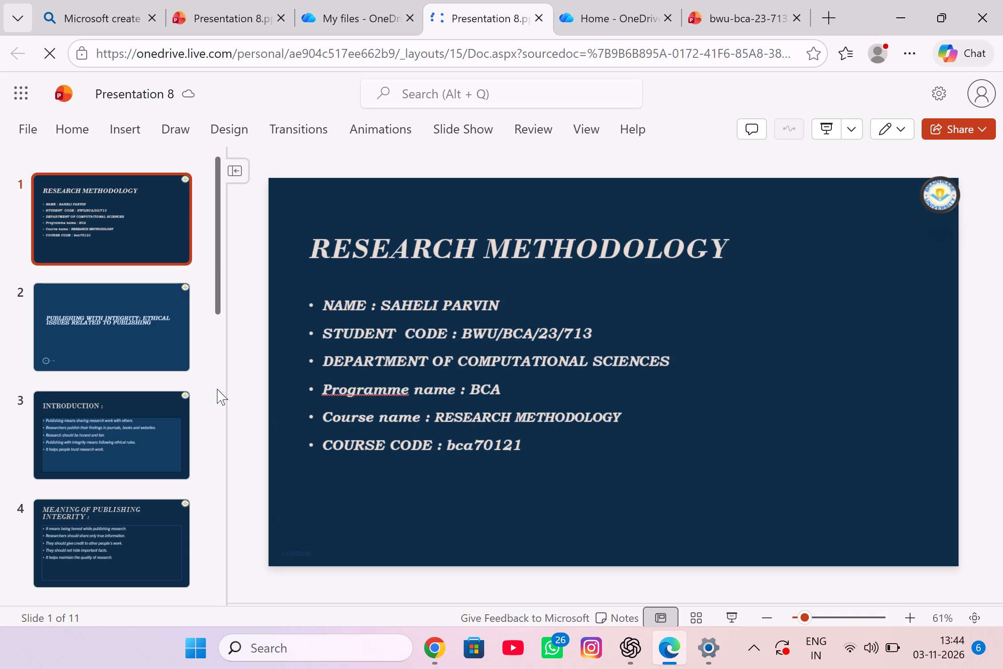
pyautogui.click(14, 50)
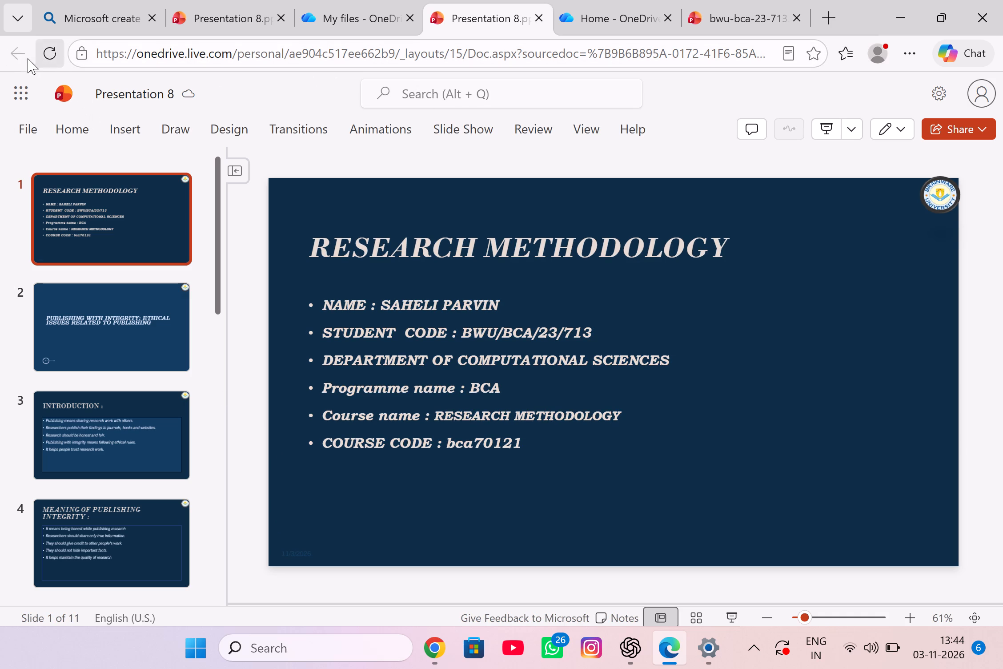
pyautogui.click(15, 58)
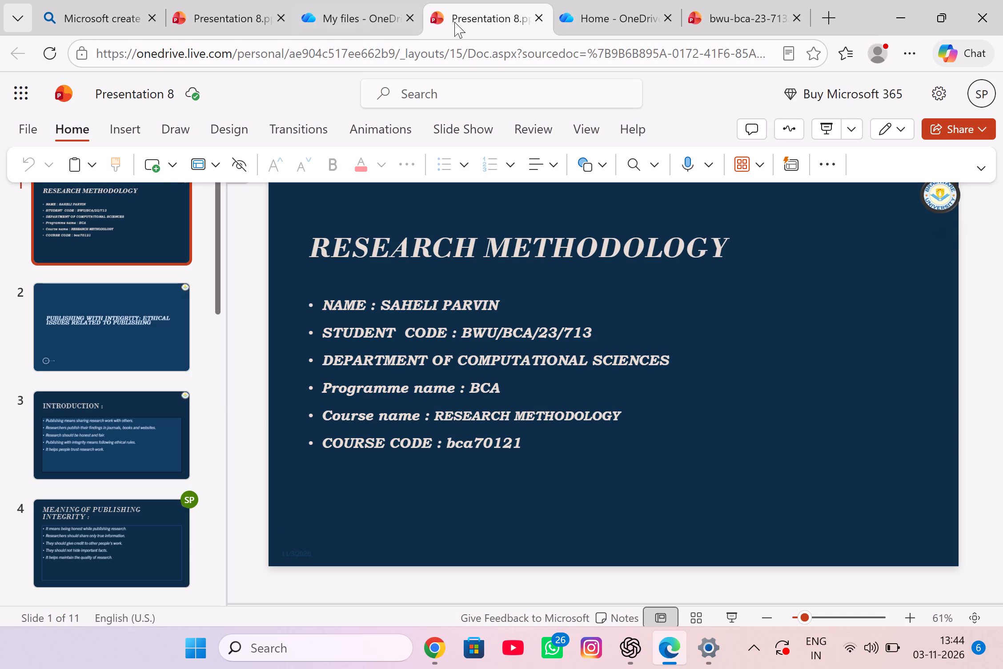
# Switch to the OneDrive Home page and look through the recent files.
pyautogui.click(625, 19)
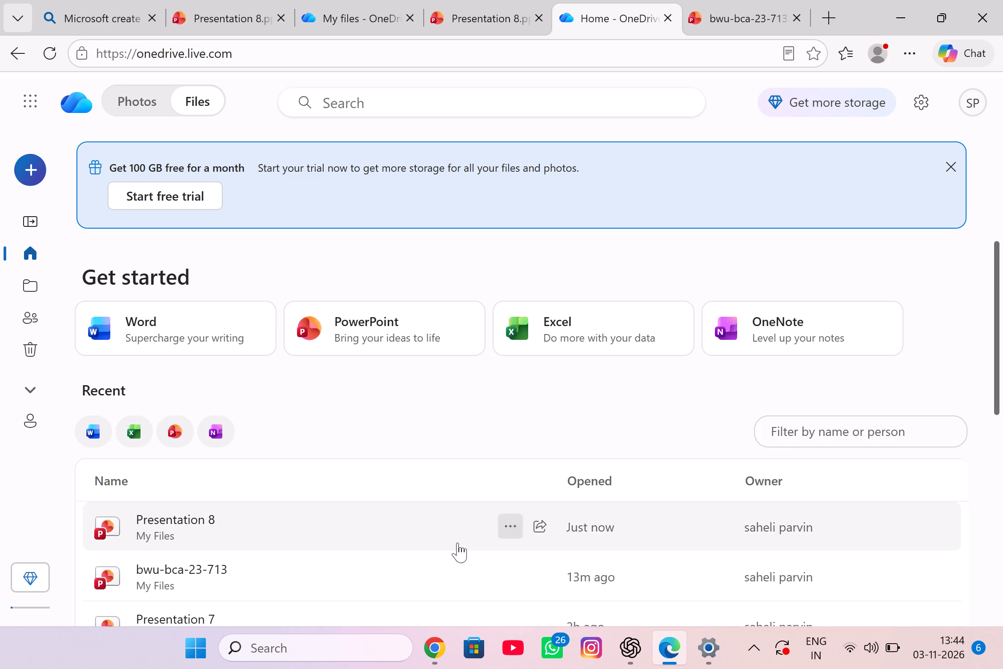
pyautogui.scroll(-3, 455, 544)
pyautogui.scroll(2, 446, 534)
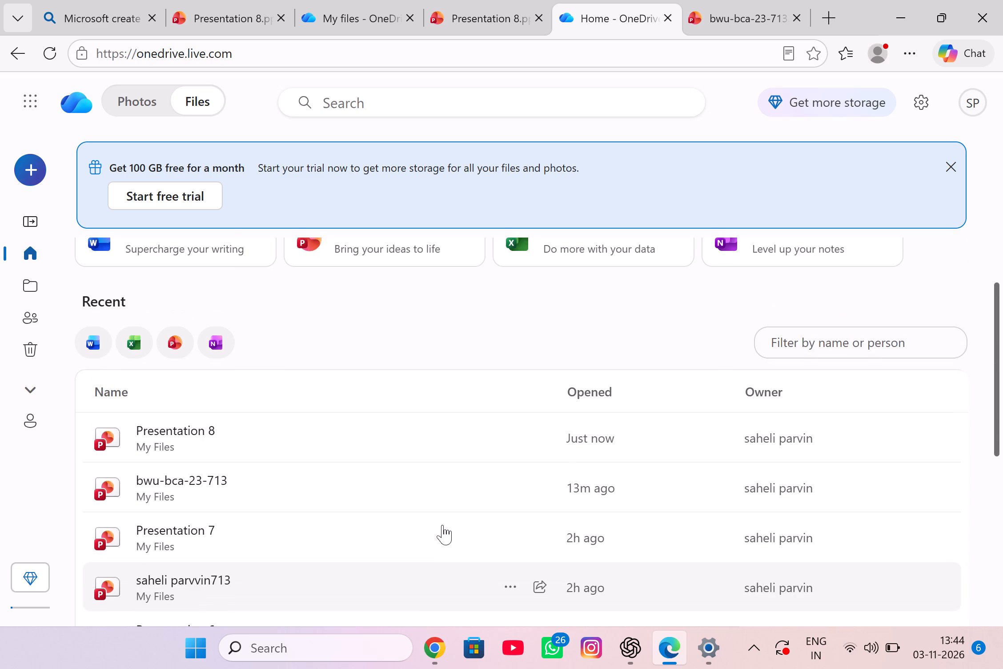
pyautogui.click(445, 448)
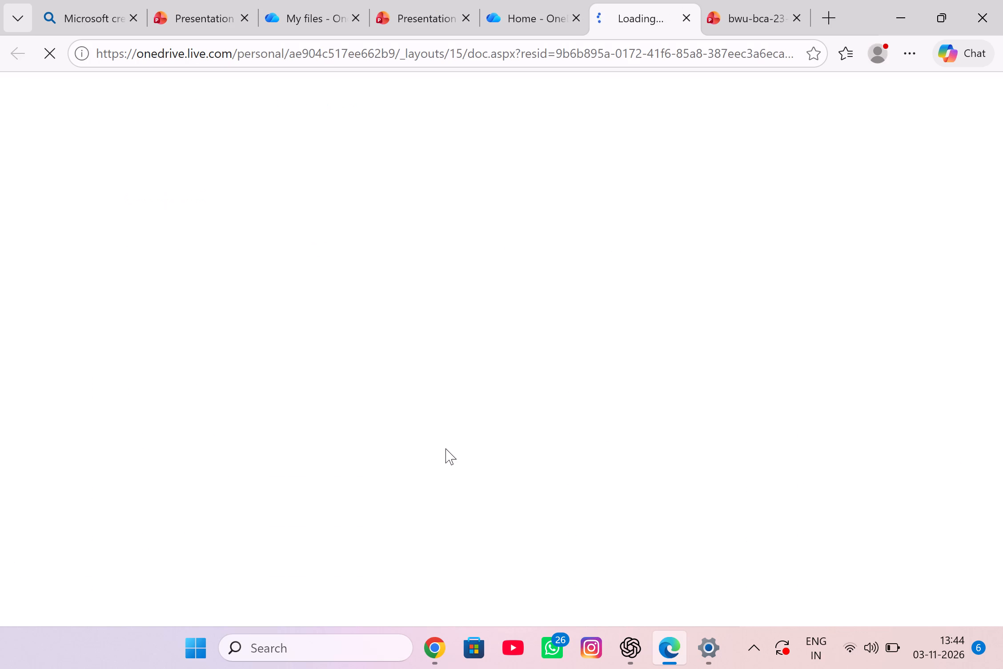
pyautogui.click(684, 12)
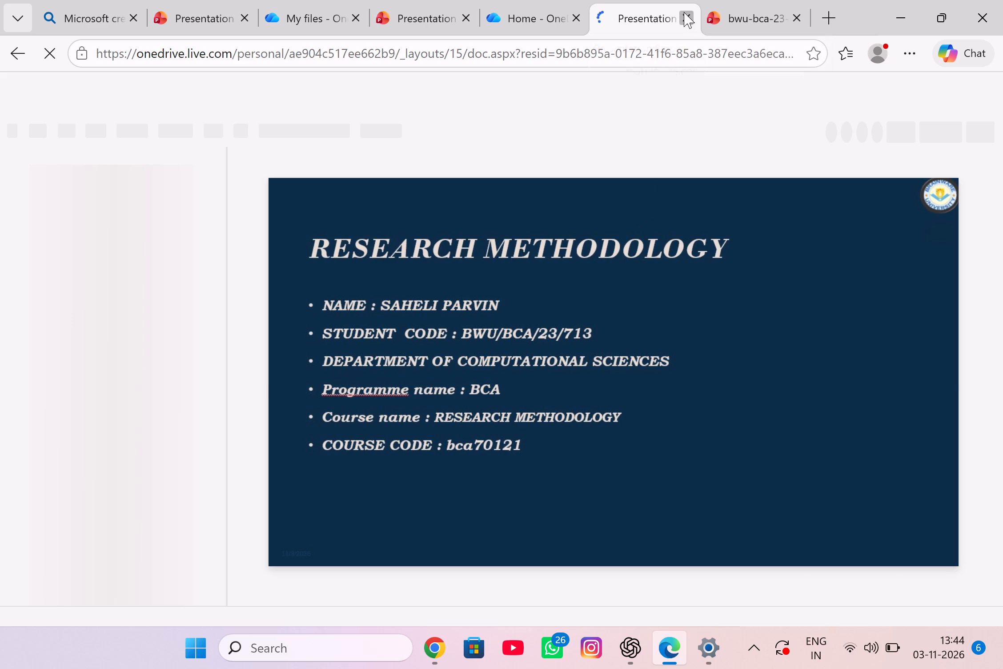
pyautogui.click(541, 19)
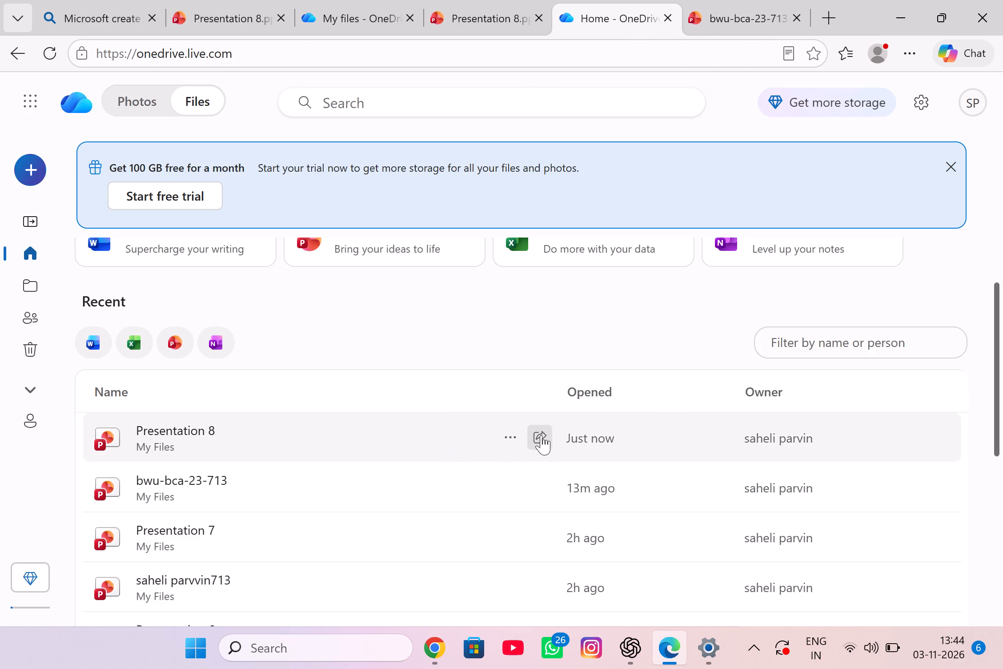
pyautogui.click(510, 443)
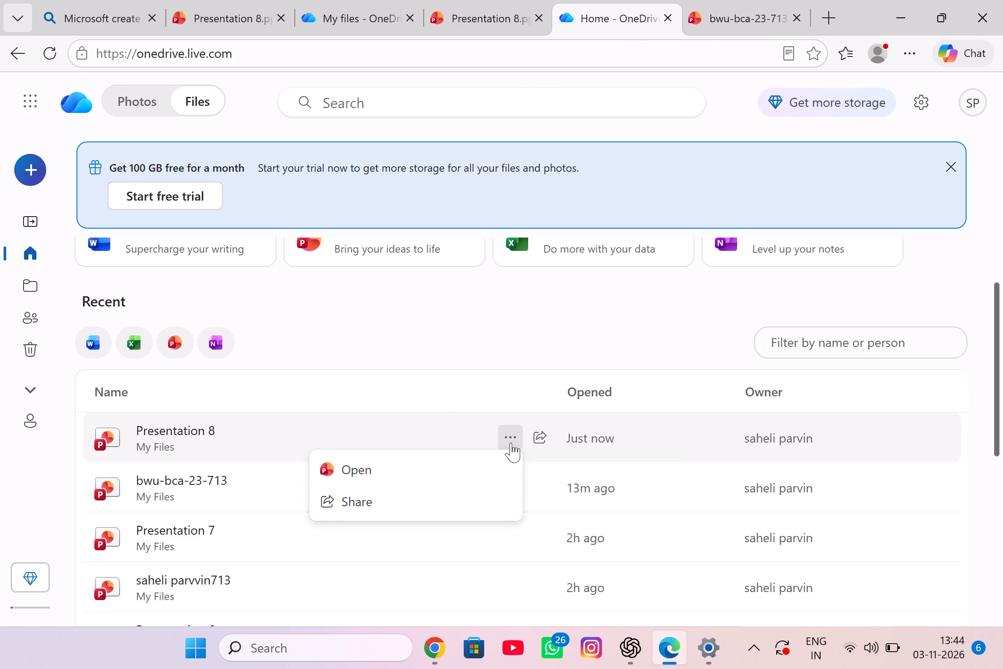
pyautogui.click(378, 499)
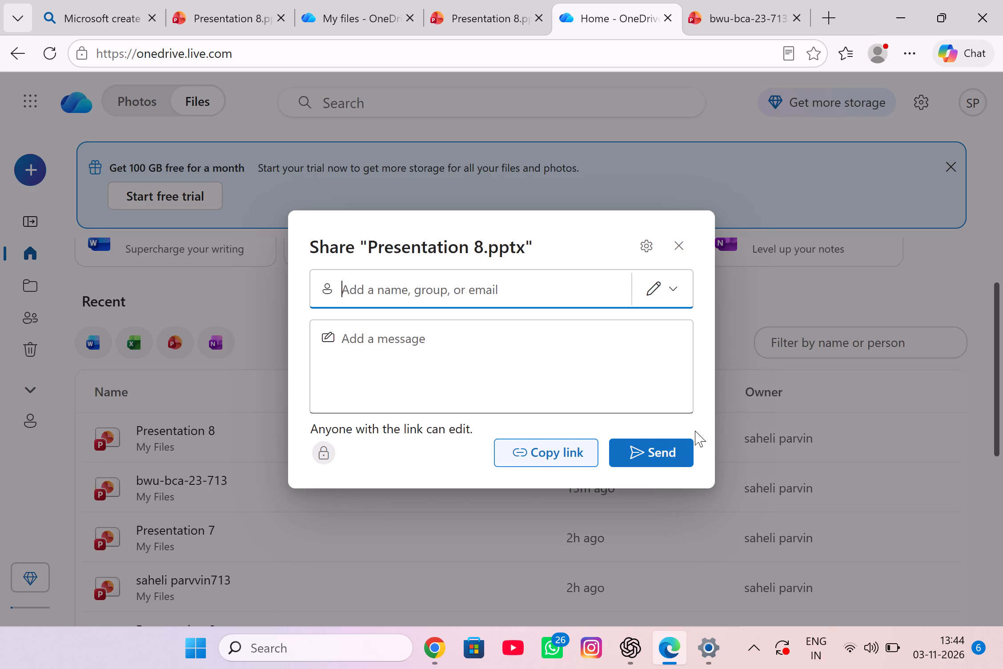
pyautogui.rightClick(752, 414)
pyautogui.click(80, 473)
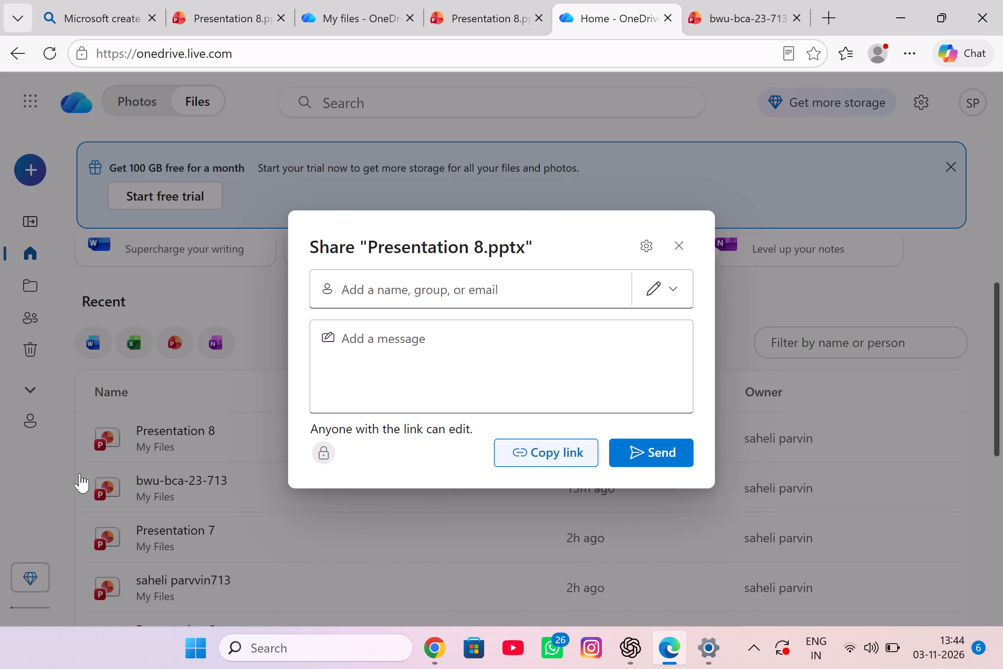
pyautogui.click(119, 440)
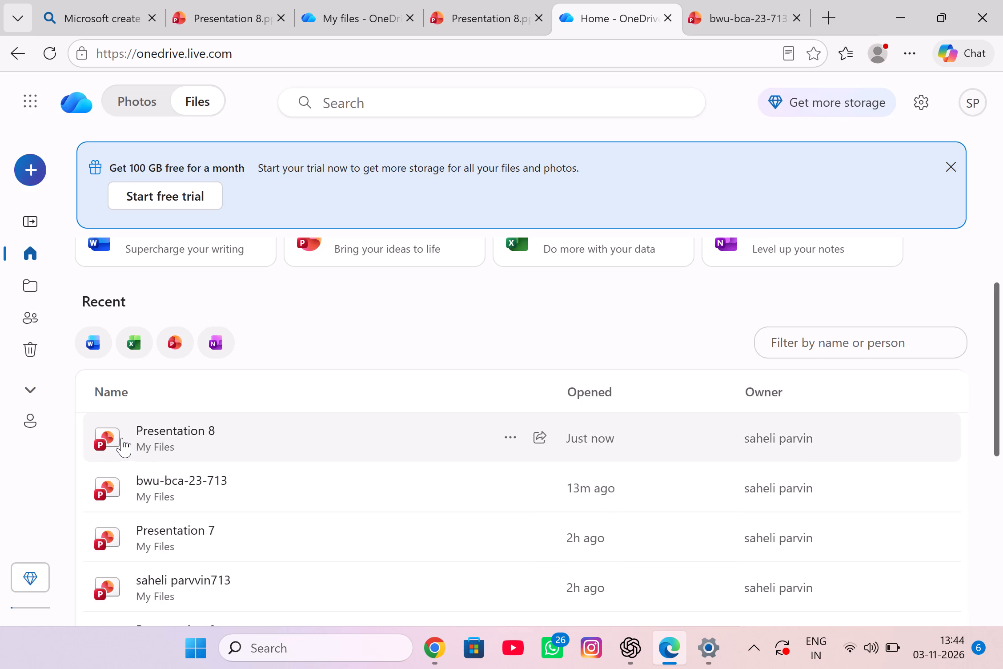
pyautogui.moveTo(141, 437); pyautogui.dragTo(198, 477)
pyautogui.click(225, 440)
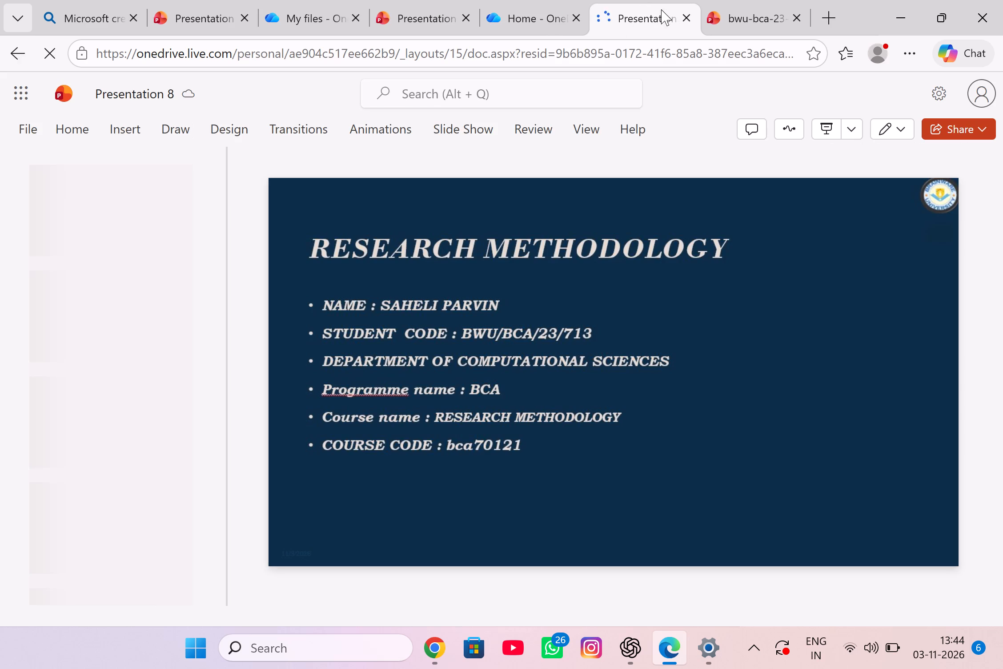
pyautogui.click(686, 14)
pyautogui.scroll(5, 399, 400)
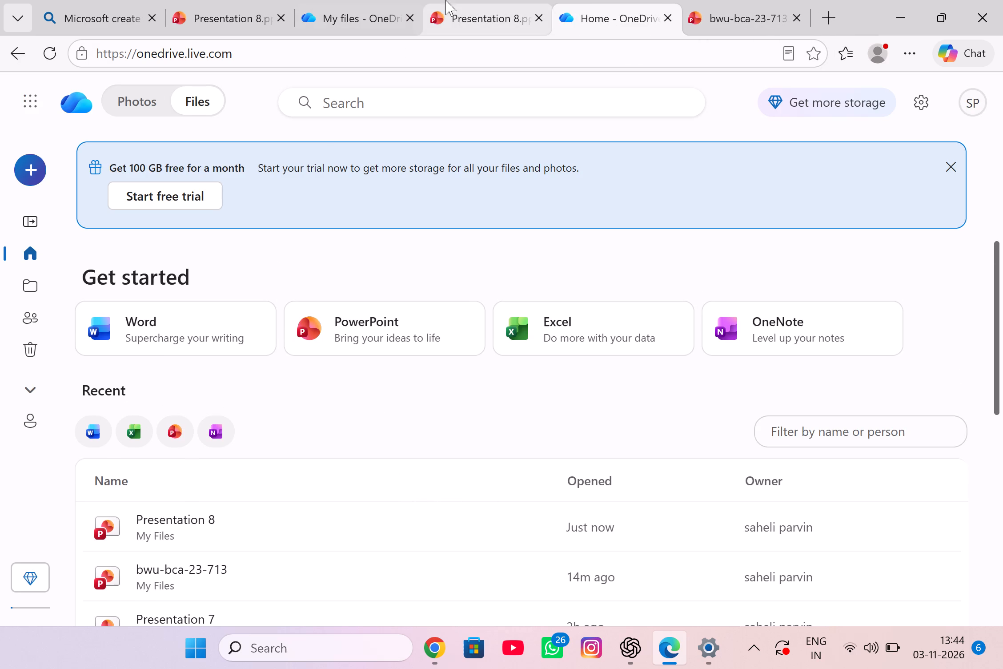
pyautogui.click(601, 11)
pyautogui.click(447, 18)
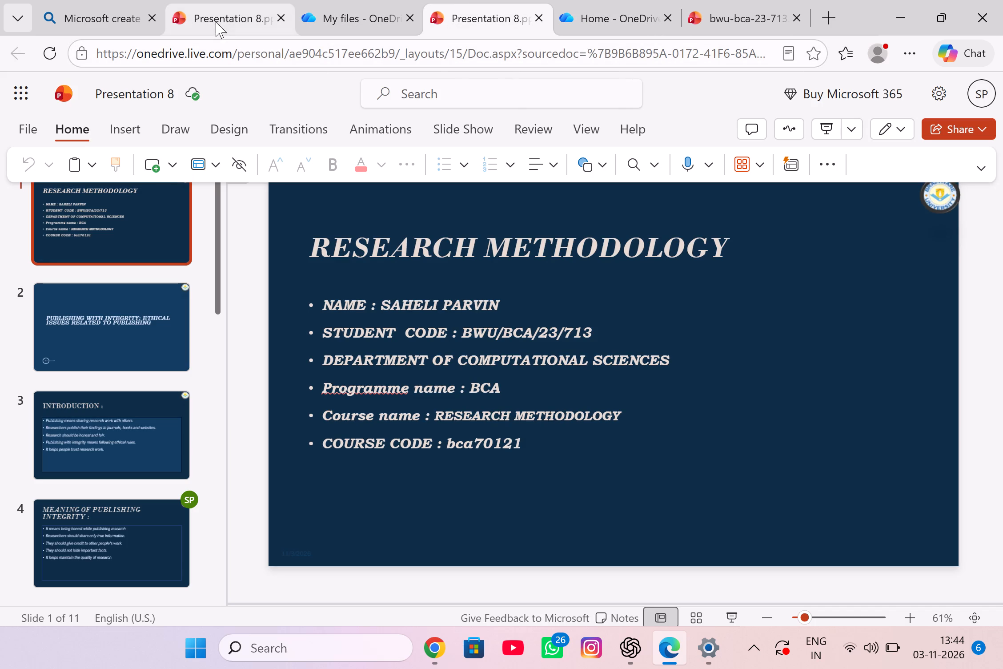
# Download Presentation 8.pptx from the OneDrive My files list.
pyautogui.click(360, 15)
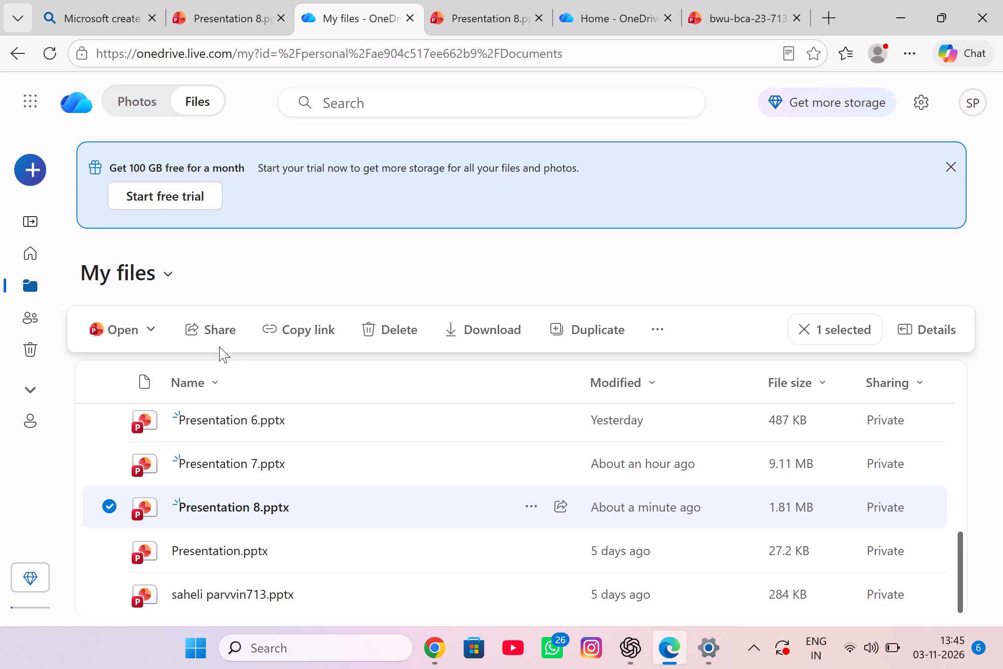
pyautogui.click(465, 316)
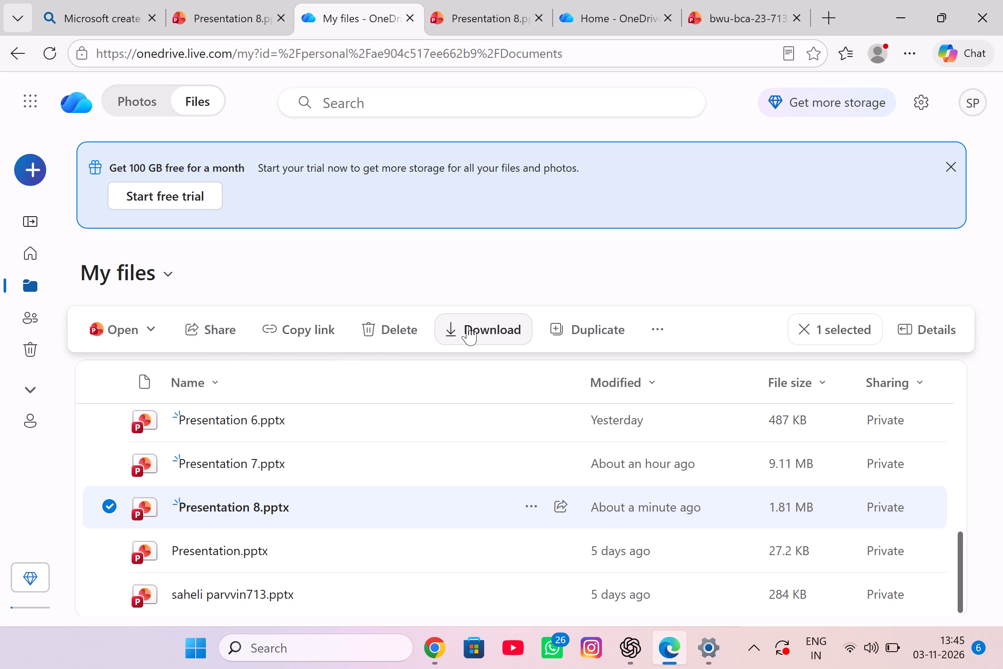
pyautogui.click(468, 329)
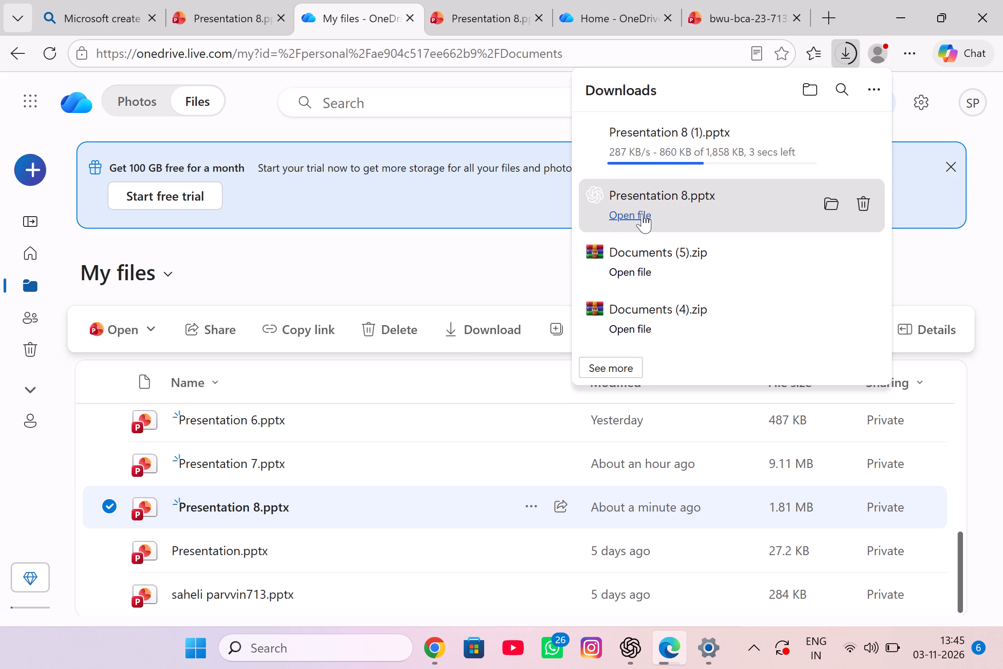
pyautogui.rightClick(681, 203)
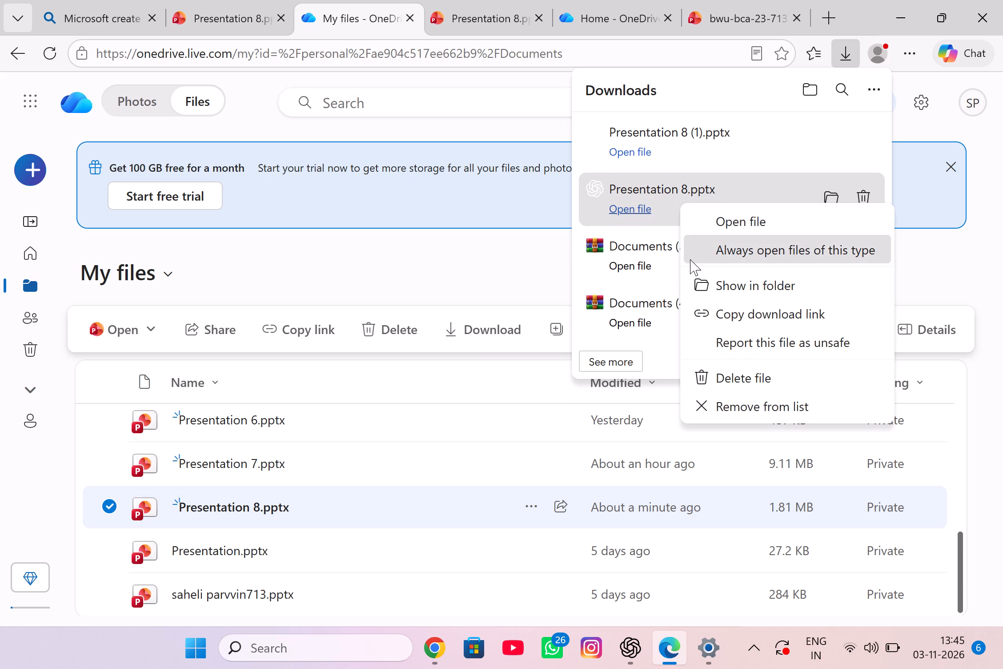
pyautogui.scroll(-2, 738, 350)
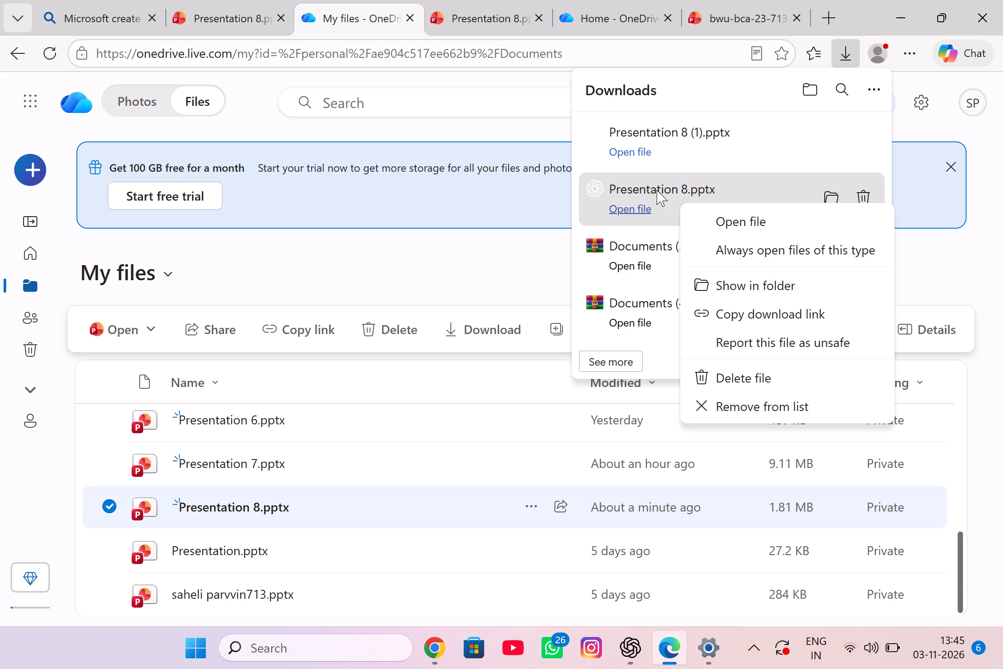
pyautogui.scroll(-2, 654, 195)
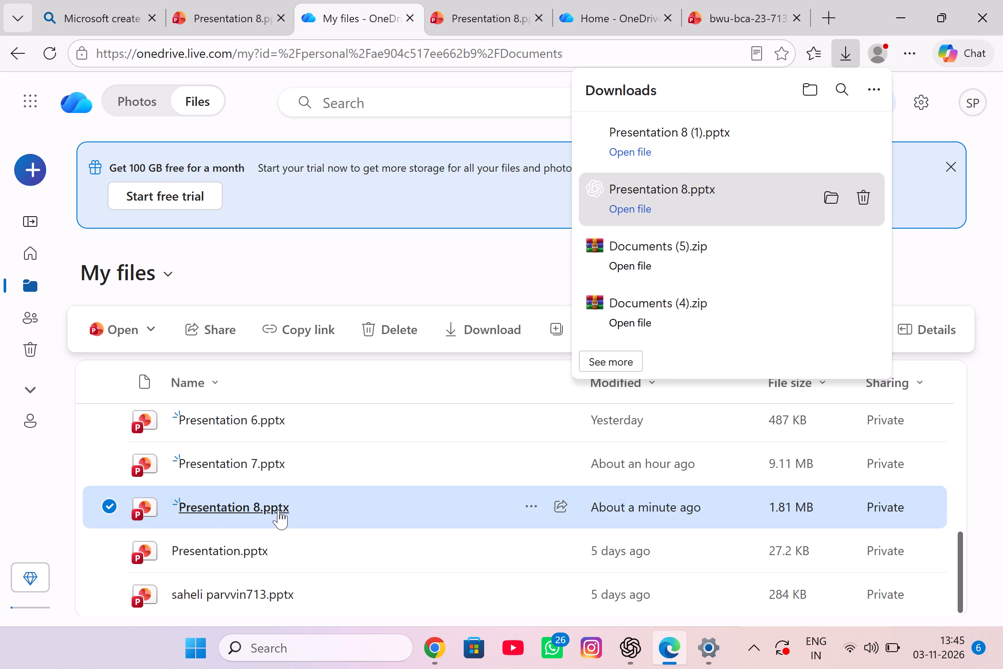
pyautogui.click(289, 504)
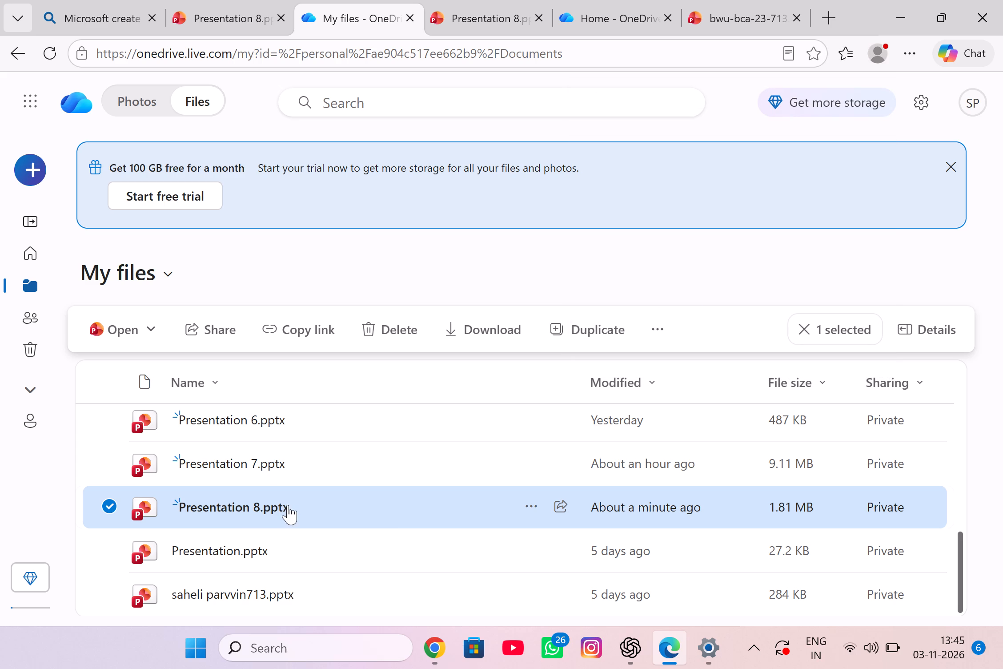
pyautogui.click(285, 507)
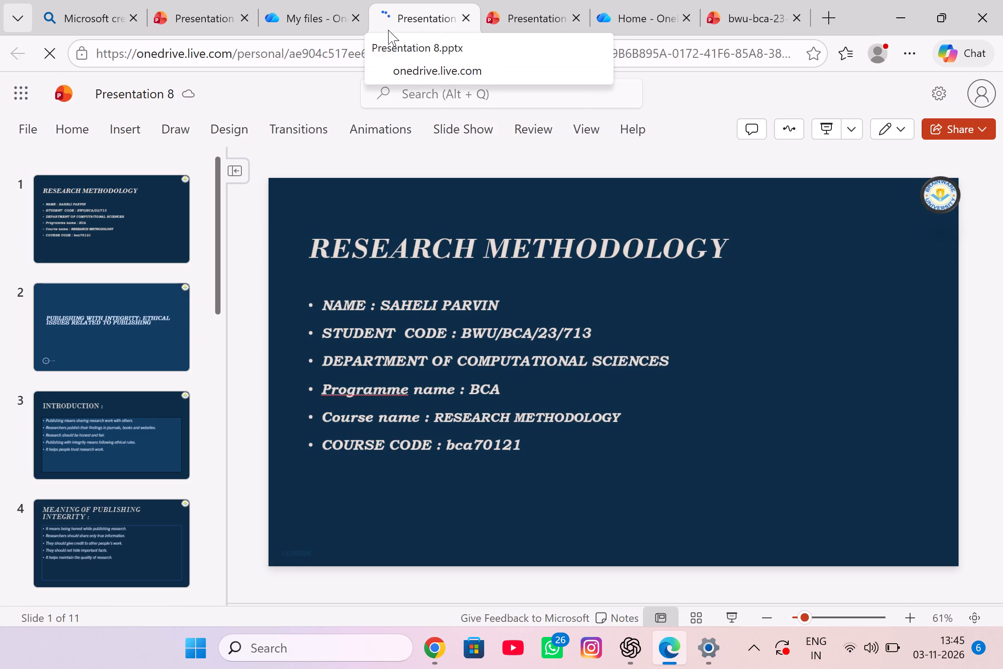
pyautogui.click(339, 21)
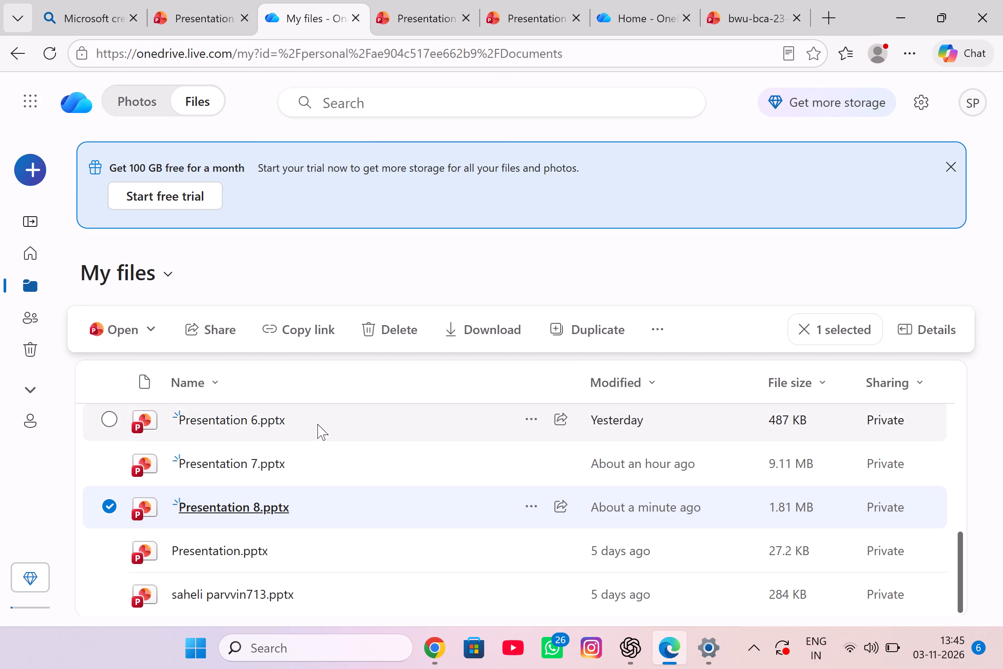
# Try to rename Presentation 8.pptx in the My files list as the student code in lowercase, with hyphens between its parts.
pyautogui.moveTo(260, 509); pyautogui.dragTo(261, 499)
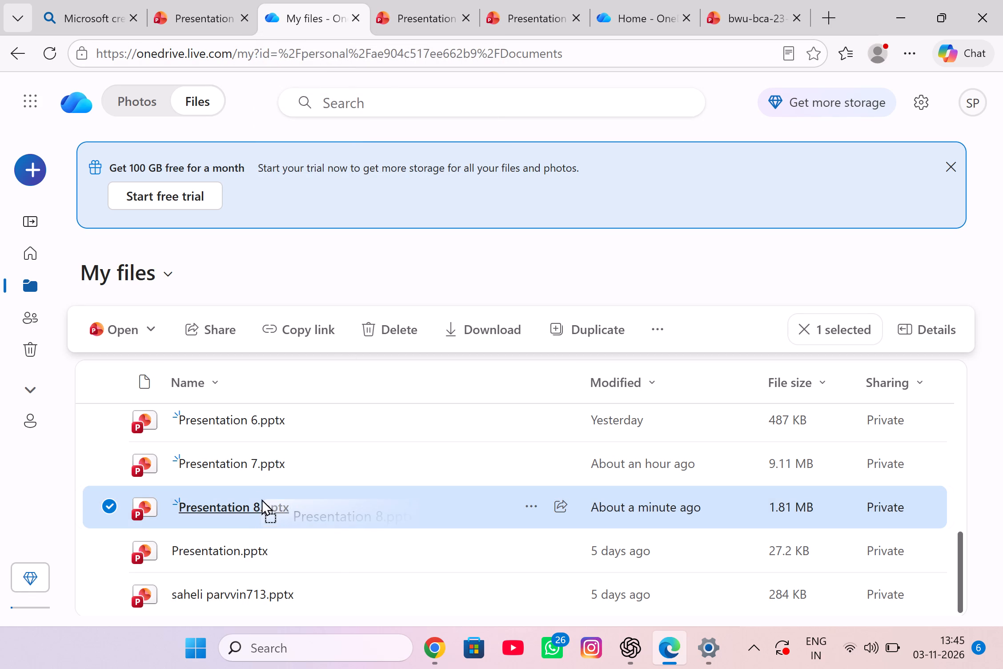
pyautogui.moveTo(261, 499); pyautogui.dragTo(263, 497)
pyautogui.rightClick(253, 503)
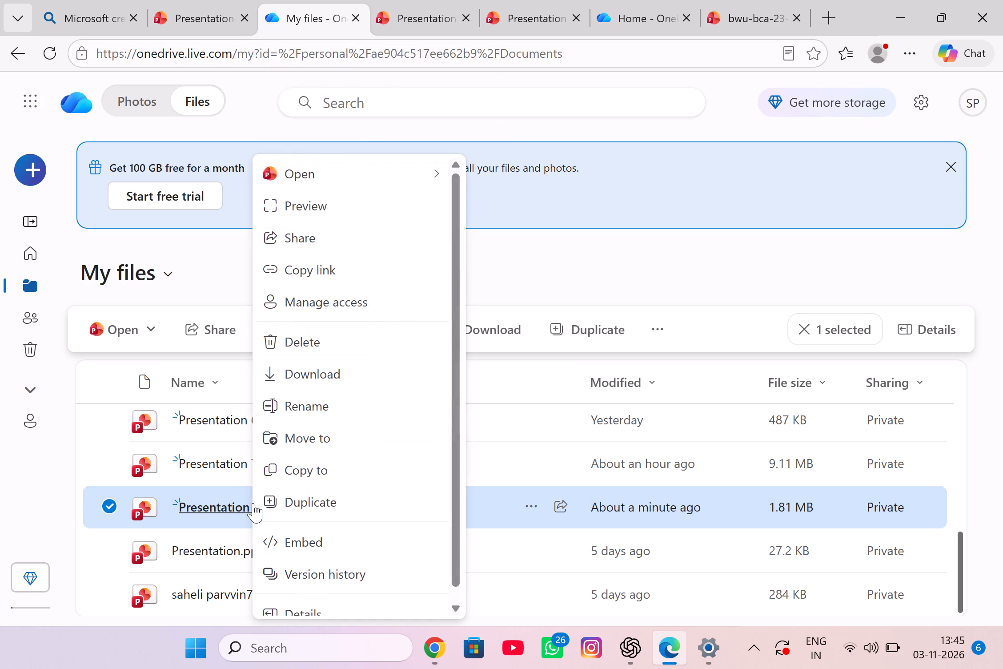
pyautogui.click(308, 403)
pyautogui.press('BackSpace')
pyautogui.press('BackSpace')
pyautogui.press('BackSpace')
pyautogui.press('BackSpace')
pyautogui.press('BackSpace')
pyautogui.press('BackSpace')
pyautogui.press('BackSpace')
pyautogui.press('BackSpace')
pyautogui.press('BackSpace')
pyautogui.press('BackSpace')
pyautogui.press('BackSpace')
pyautogui.press('BackSpace')
pyautogui.press('BackSpace')
pyautogui.press('BackSpace')
pyautogui.press('BackSpace')
pyautogui.press('BackSpace')
pyautogui.press('BackSpace')
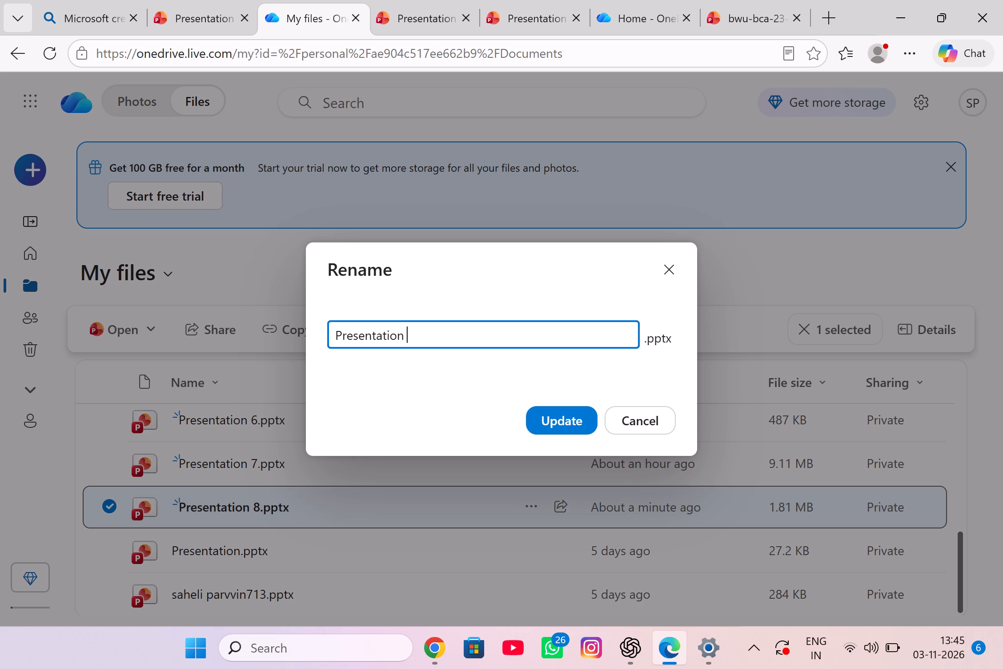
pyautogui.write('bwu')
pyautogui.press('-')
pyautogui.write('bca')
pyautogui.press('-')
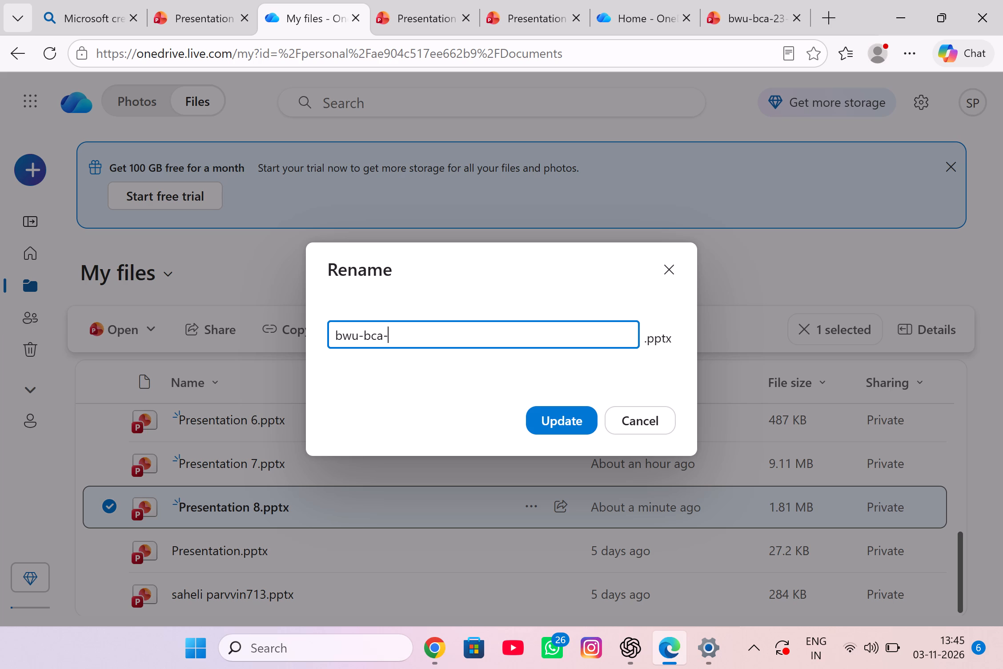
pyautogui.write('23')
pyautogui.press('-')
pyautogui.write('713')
pyautogui.click(575, 415)
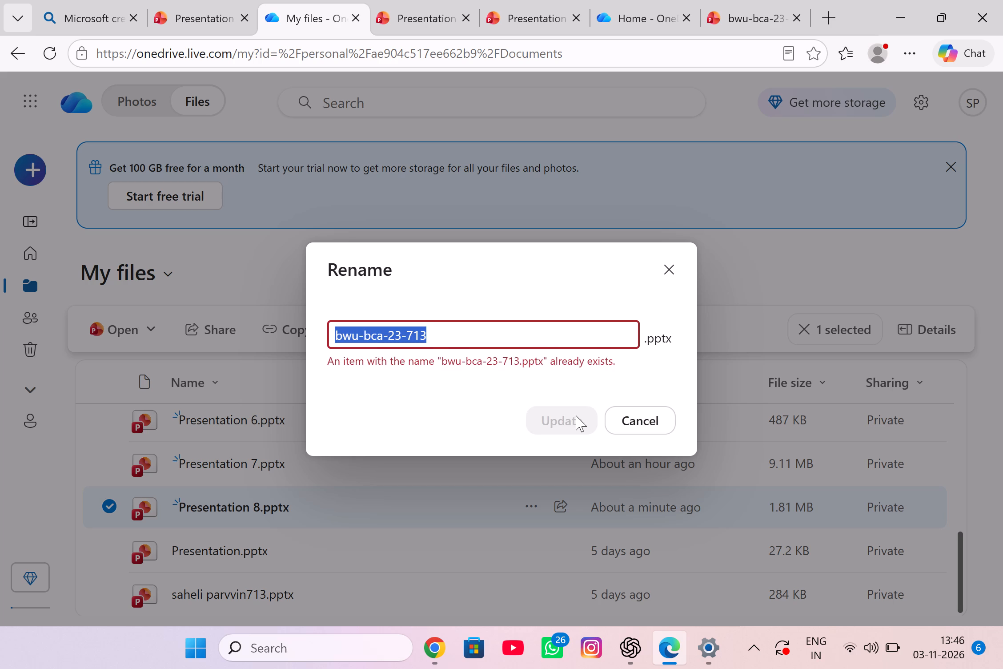
# Put the student's full name in capitals and a space before the student code in the new file name and apply the rename.
pyautogui.click(457, 341)
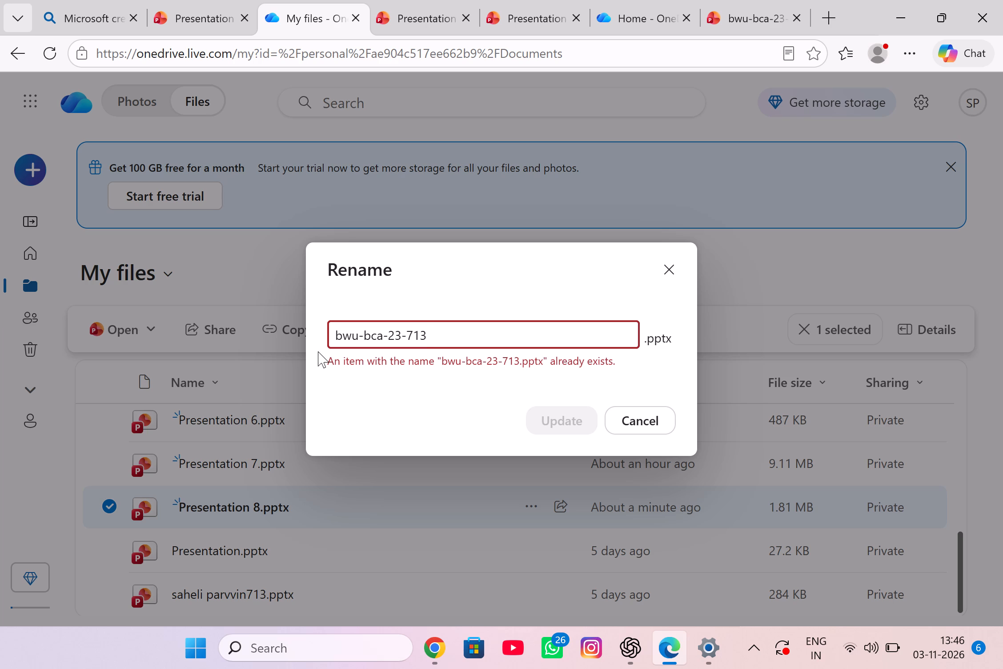
pyautogui.click(335, 334)
pyautogui.scroll(-3, 333, 533)
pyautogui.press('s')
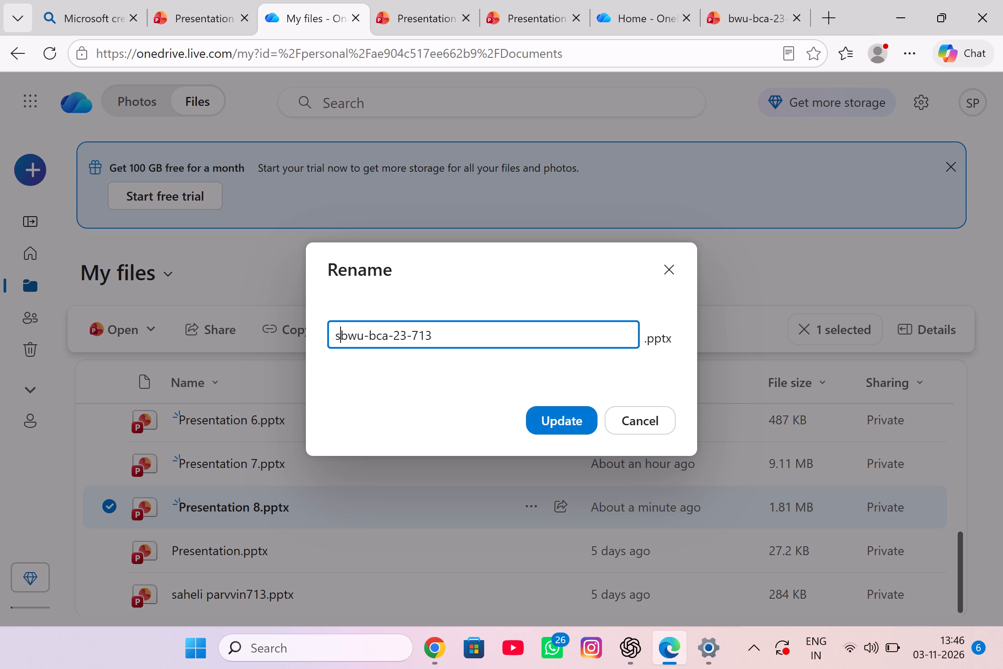
pyautogui.press('BackSpace')
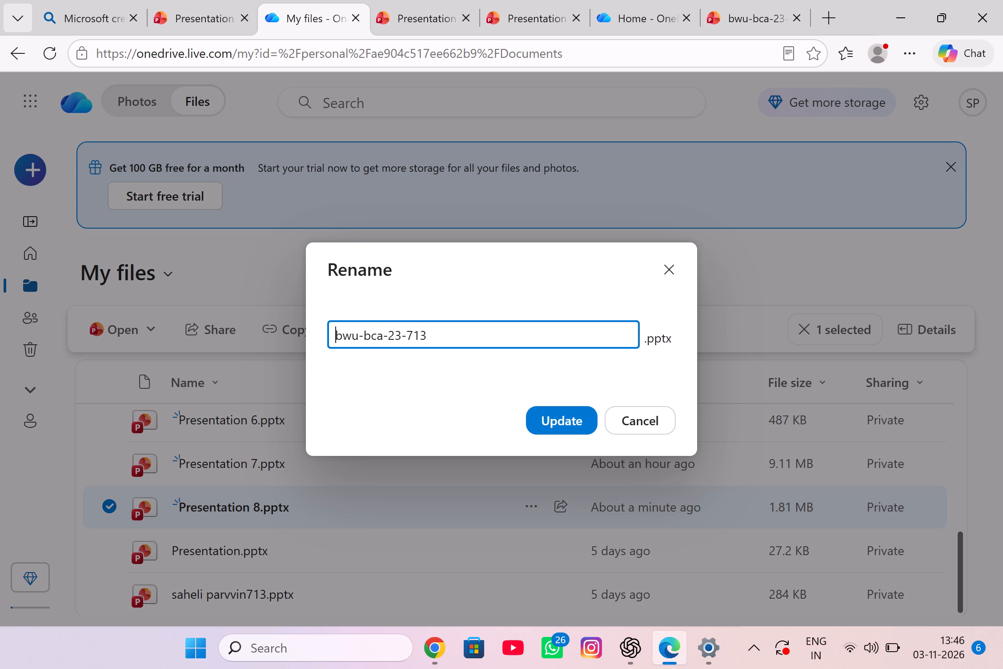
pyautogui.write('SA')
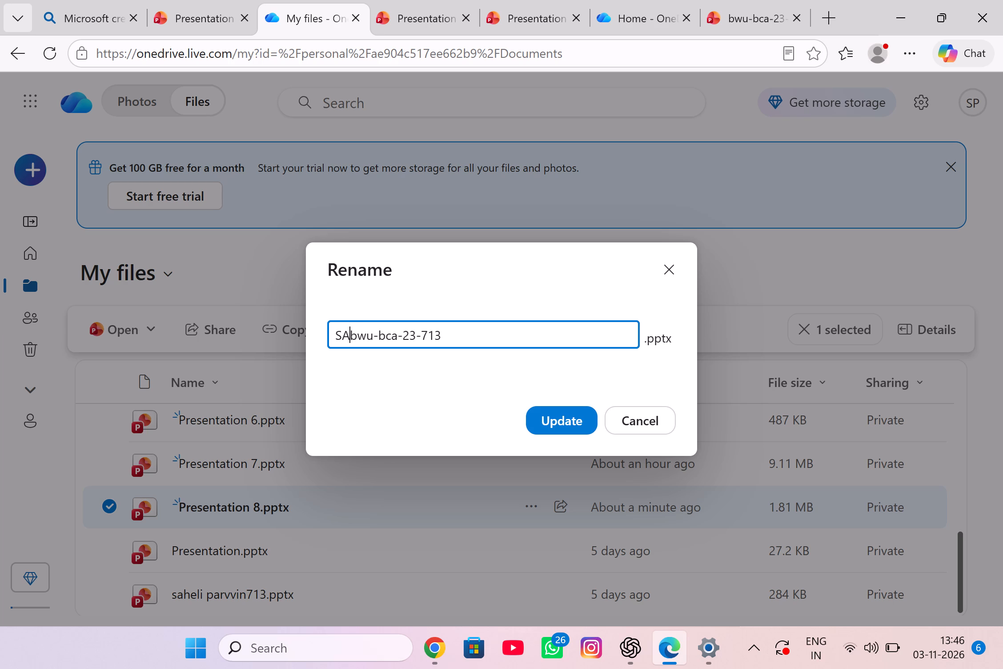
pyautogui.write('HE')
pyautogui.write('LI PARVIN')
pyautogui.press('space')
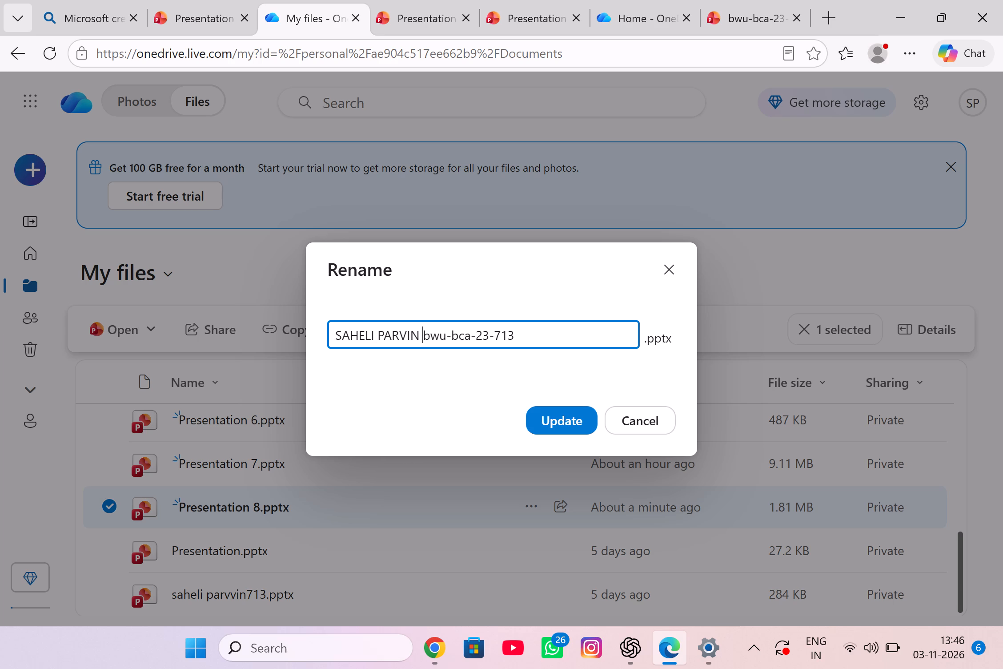
pyautogui.click(542, 416)
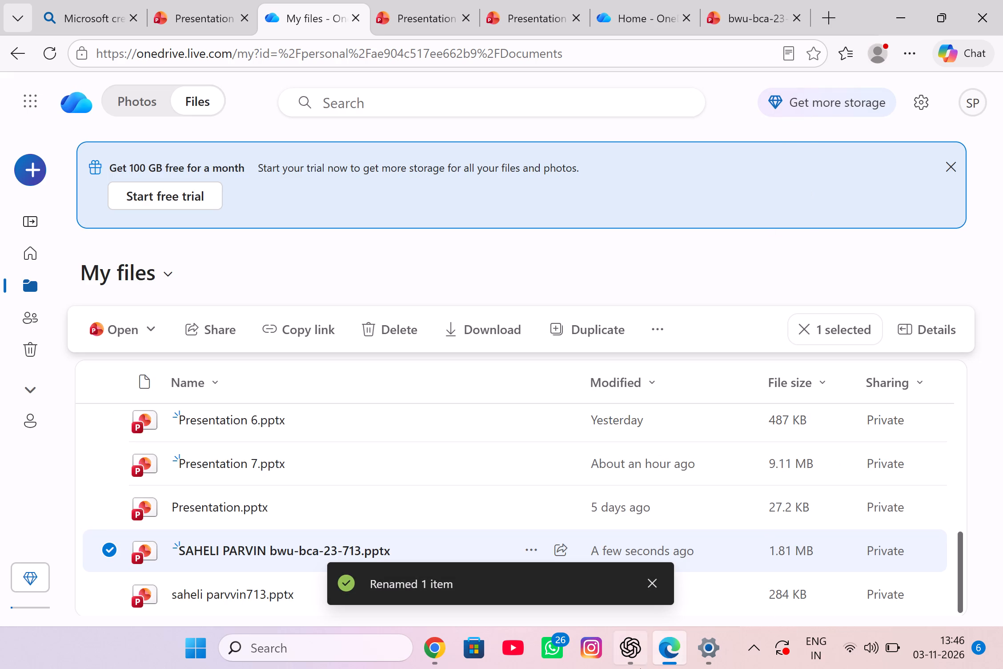
# Switch to WhatsApp.
pyautogui.click(541, 658)
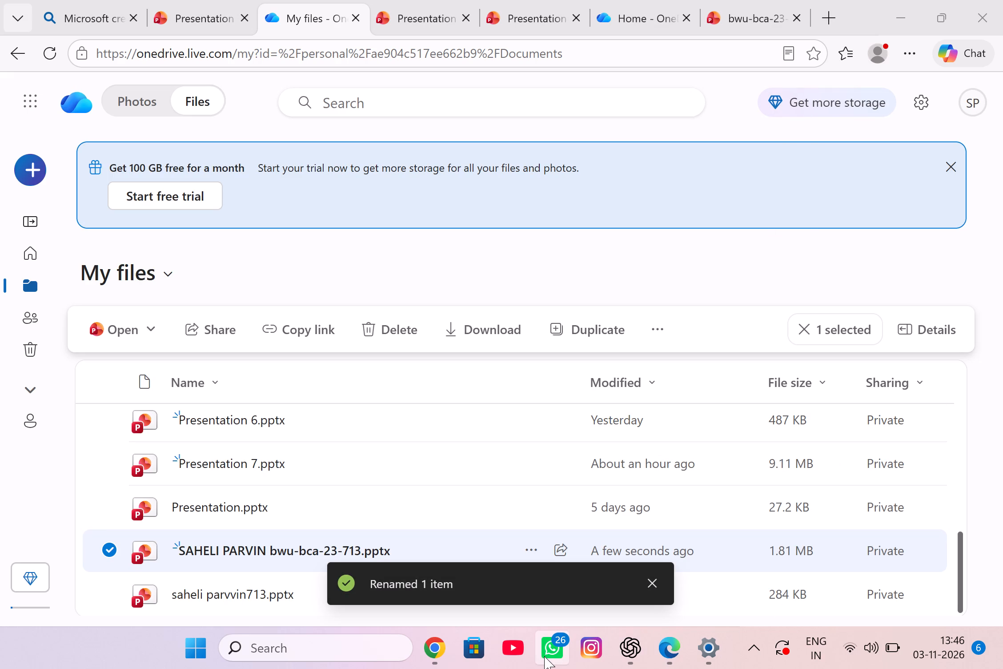
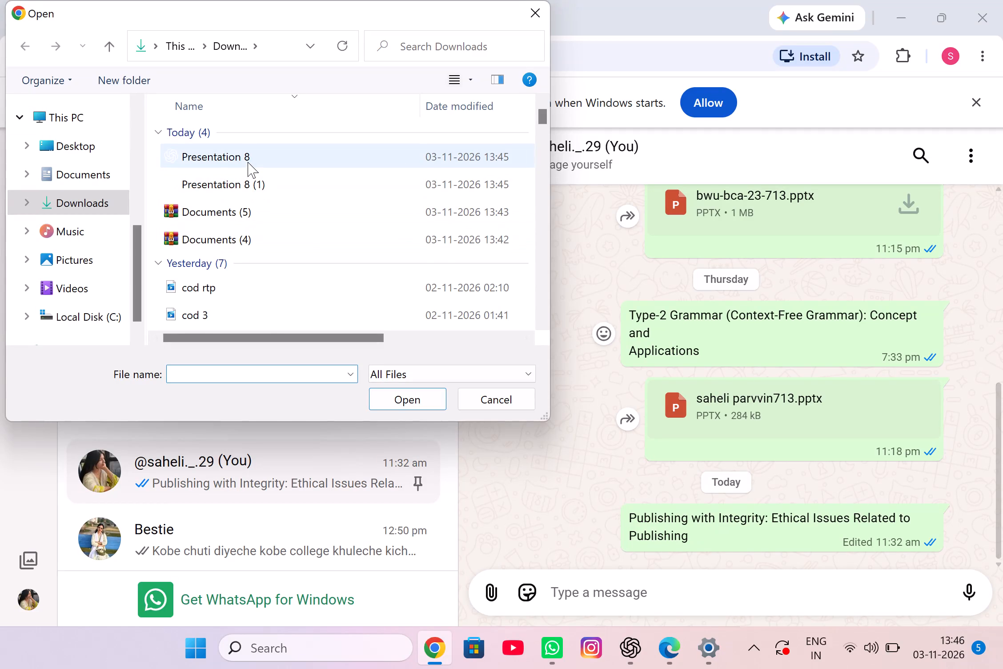
# Look through the Downloads folder in the file picker for the renamed presentation.
pyautogui.scroll(-1, 248, 162)
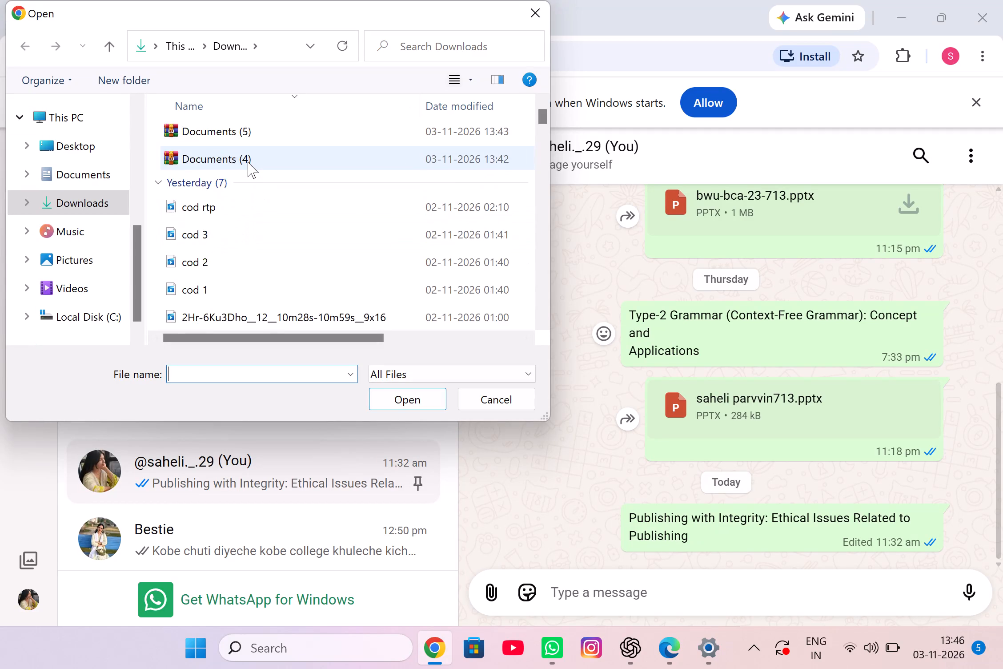
pyautogui.scroll(-2, 248, 162)
pyautogui.scroll(9, 248, 162)
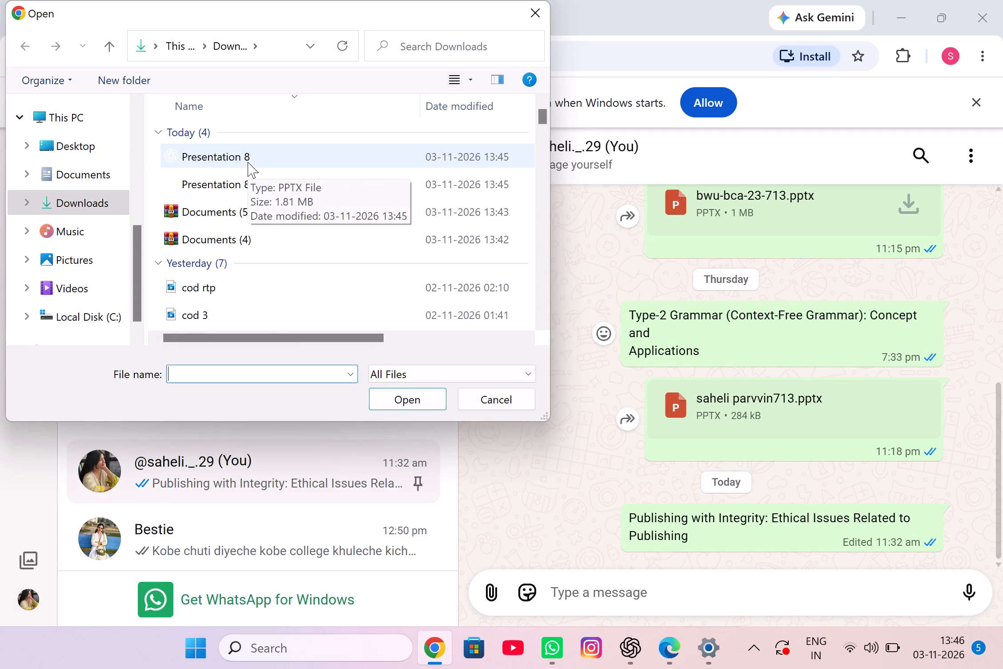
pyautogui.scroll(-1, 334, 247)
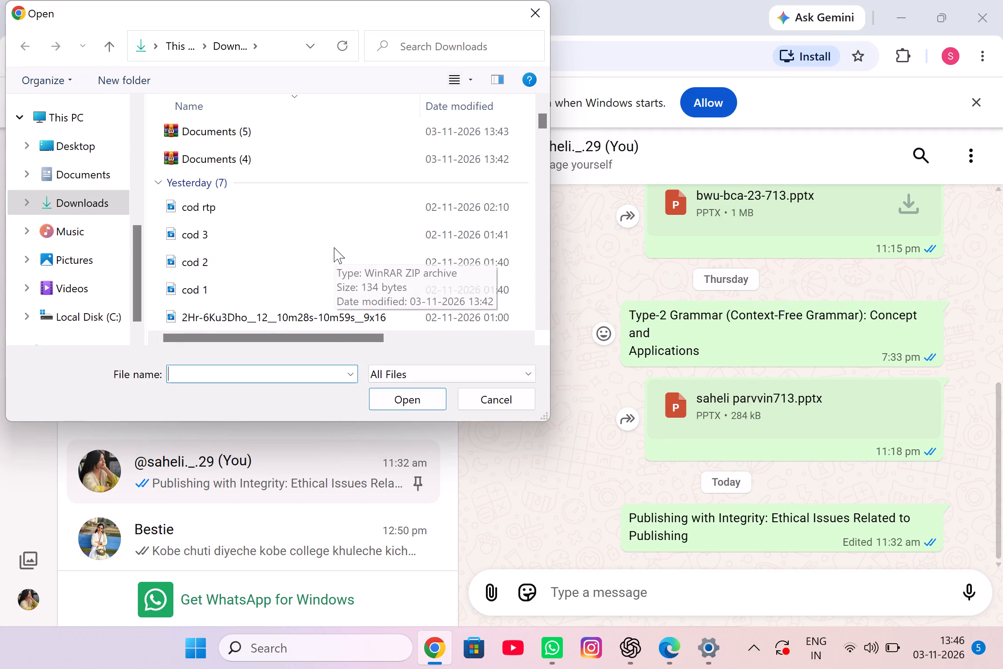
pyautogui.scroll(3, 334, 247)
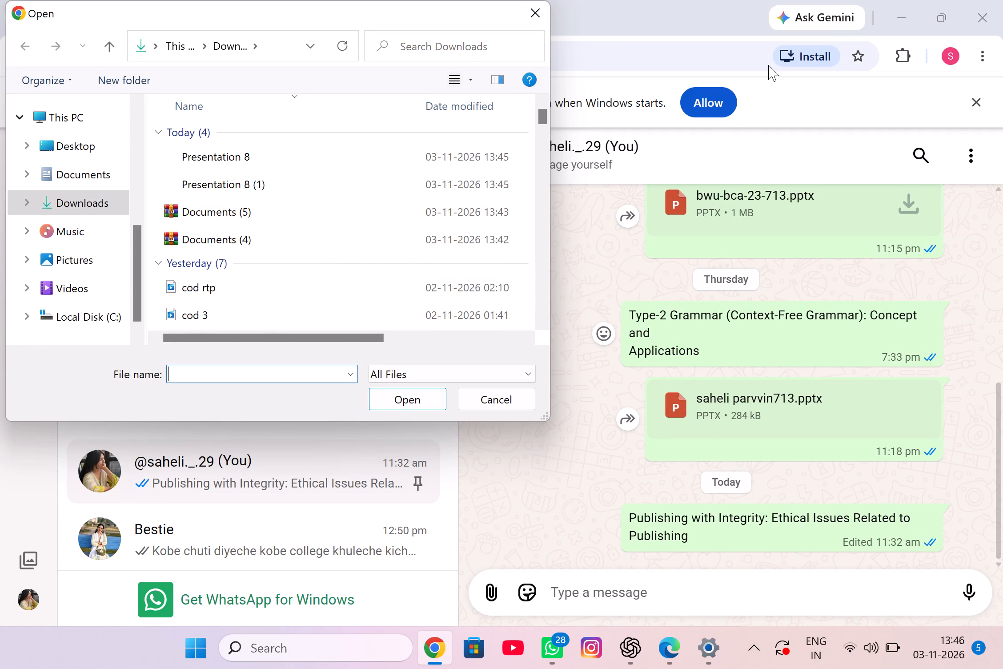
# Switch to OneDrive in Edge and download the renamed presentation carrying the student's name and code.
pyautogui.click(650, 650)
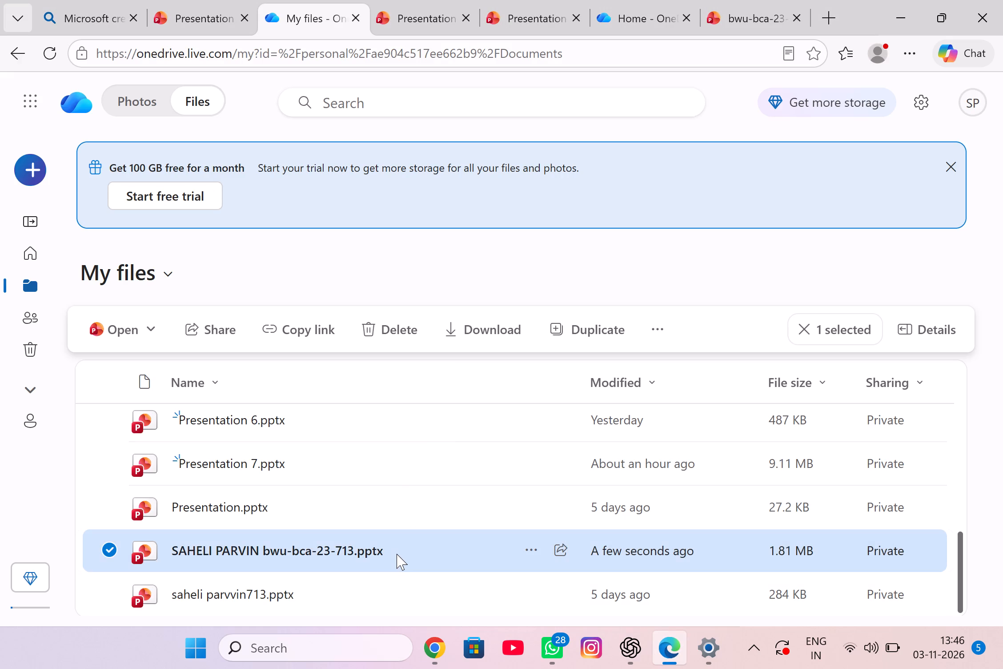